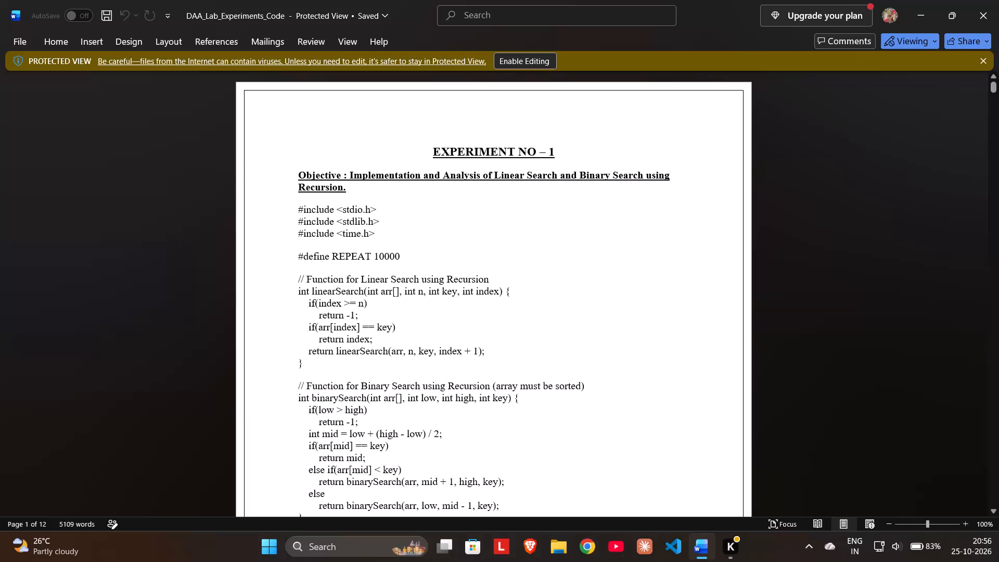
Look through the DAA_Lab_Experiments_Code document, examining the experiment code, outputs and page layout.
click(556, 373)
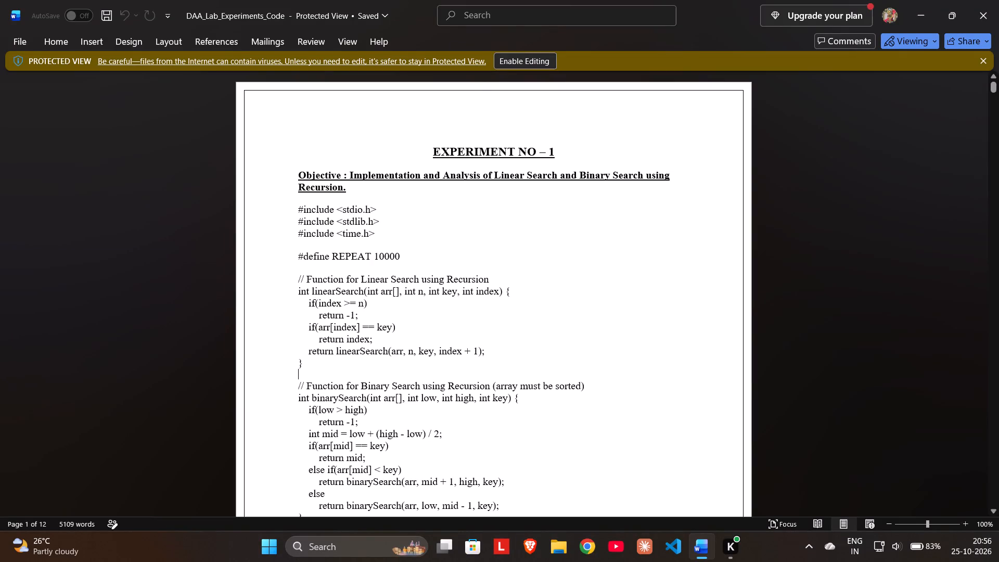
scroll(544, 372, down, 1)
scroll(544, 372, up, 7)
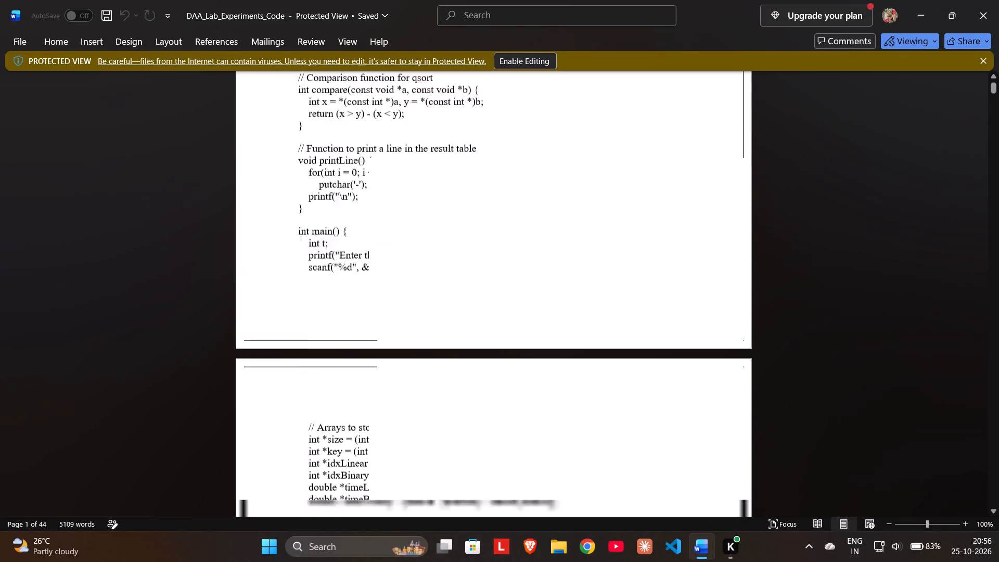
scroll(544, 372, up, 2)
key(Down)
key(Down)
key(Down)
key(Down)
key(Down)
key(Down)
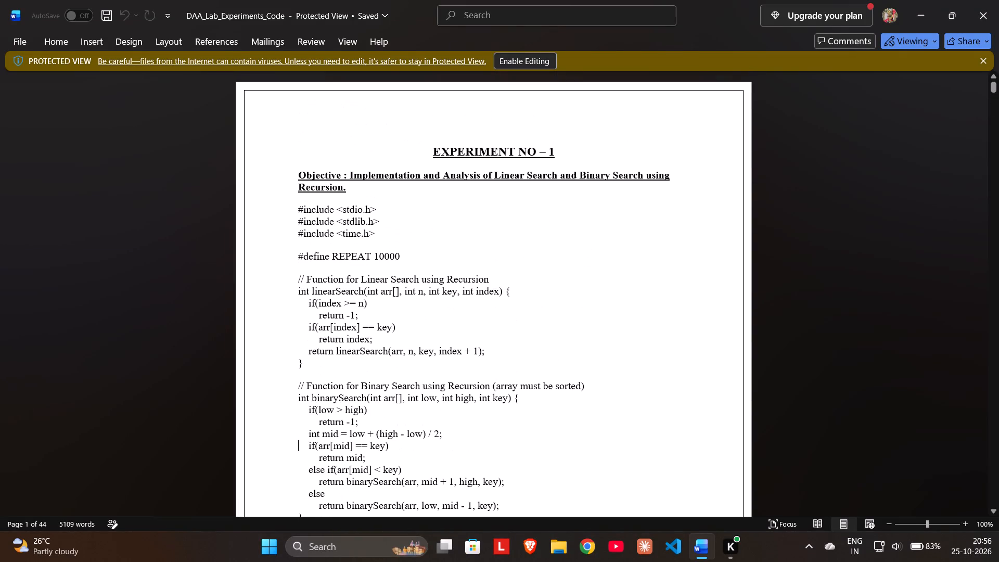
key(Down)
key(Down)
key(Down)
key(Down)
key(Down)
key(Down)
key(Down)
key(Down)
key(Down)
key(Down)
key(Down)
key(Down)
key(Down)
key(Down)
key(Down)
key(Down)
key(Down)
key(Down)
key(Down)
key(Down)
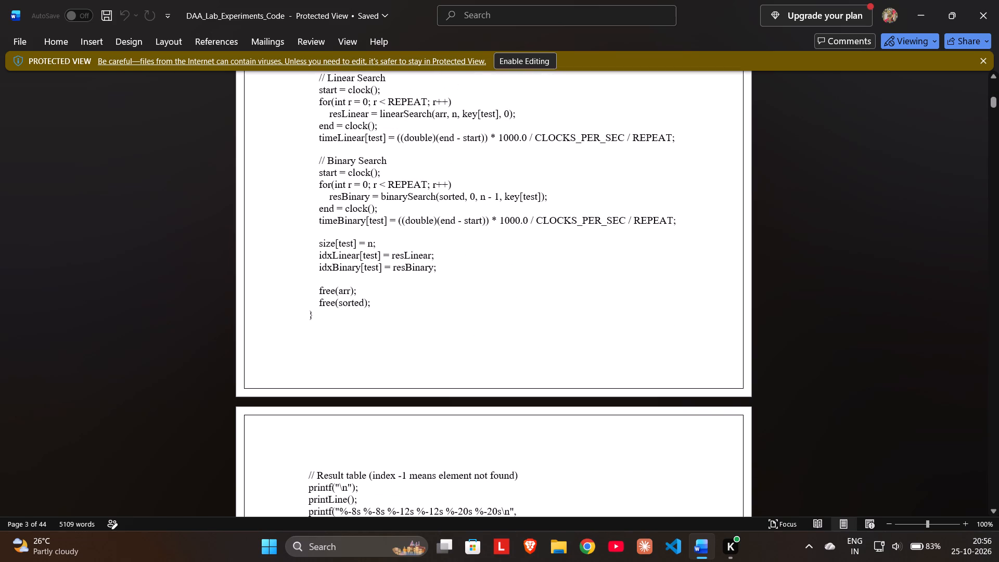
key(Up)
key(Up)
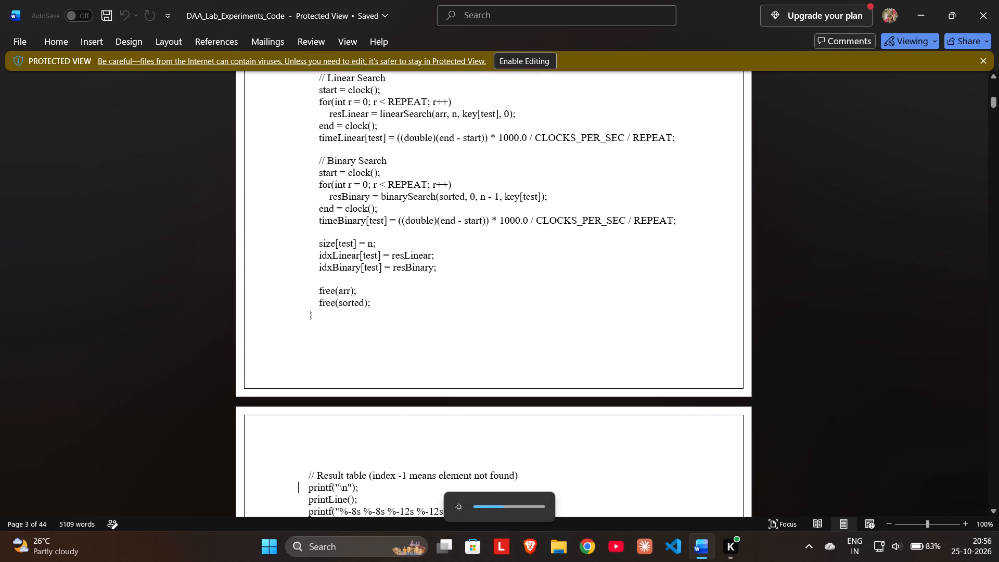
key(Down)
key(Down)
key(Down)
key(Down)
key(Down)
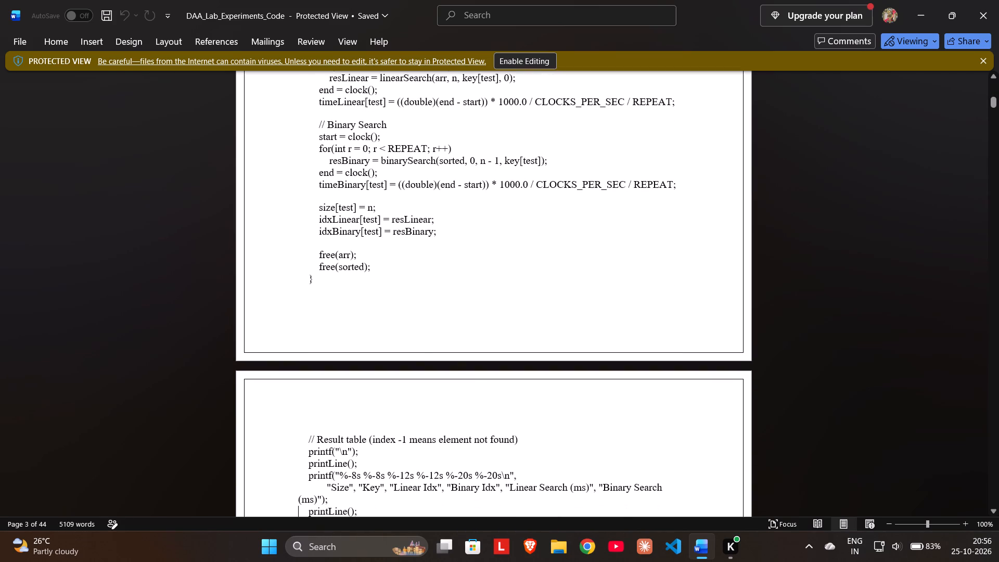
scroll(544, 372, up, 10)
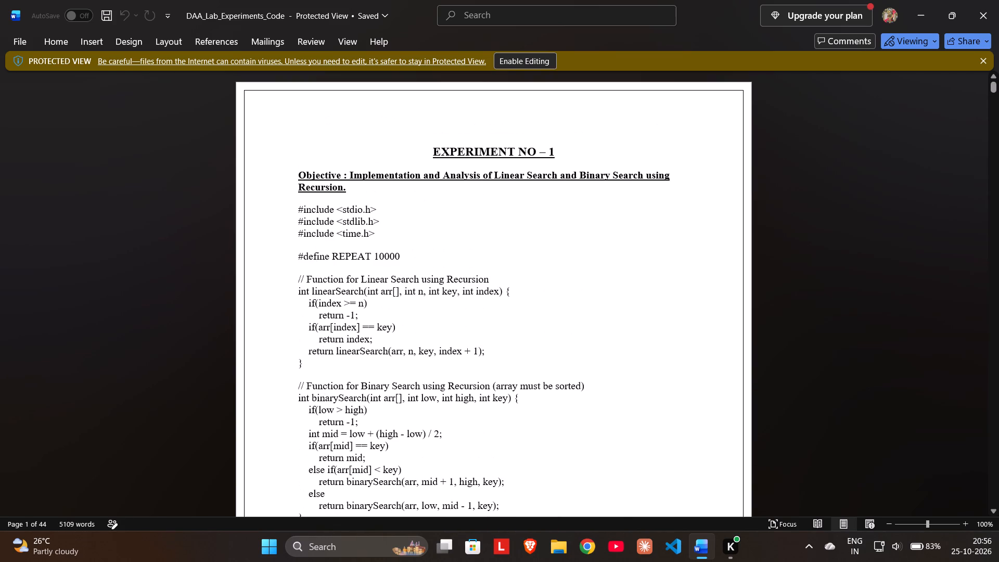
scroll(616, 365, up, 2)
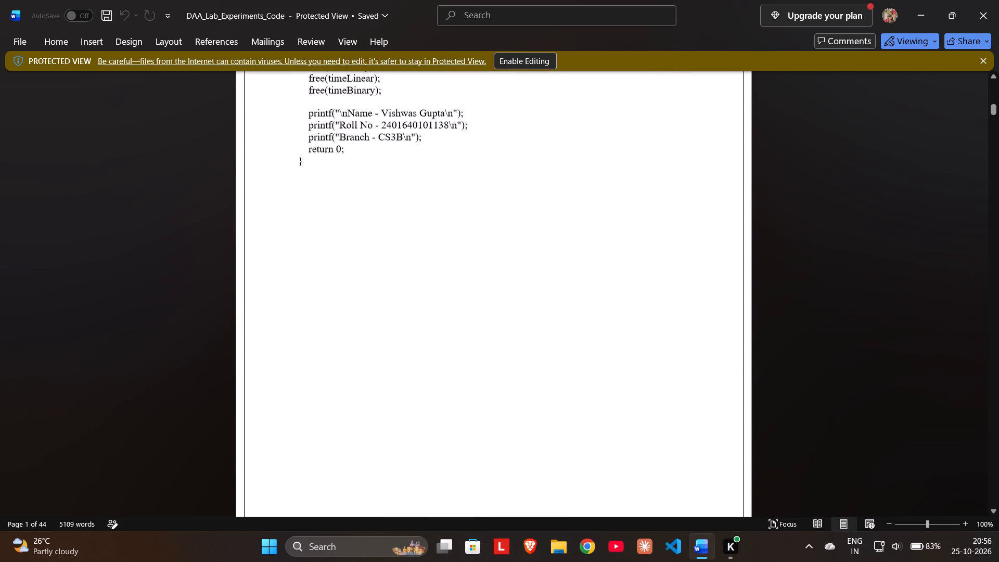
scroll(616, 365, up, 2)
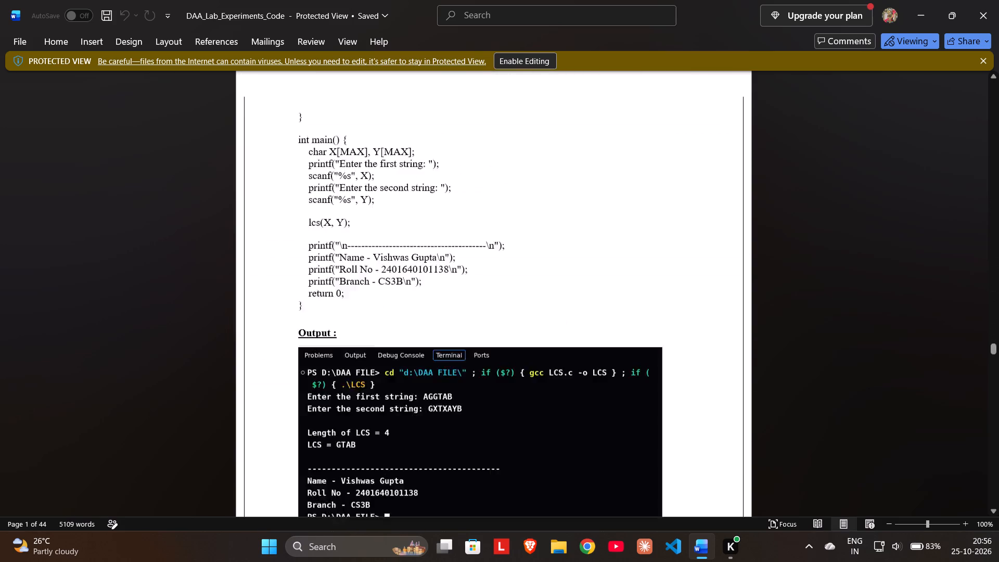
scroll(616, 365, up, 1)
scroll(582, 209, up, 1)
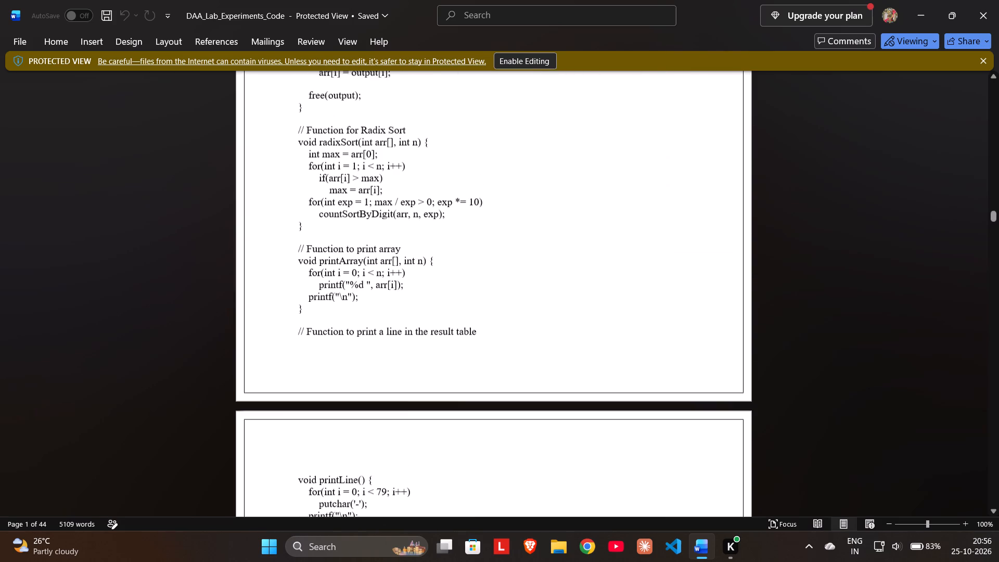
Enable editing for the protected DAA_Lab_Experiments_Code document.
click(532, 63)
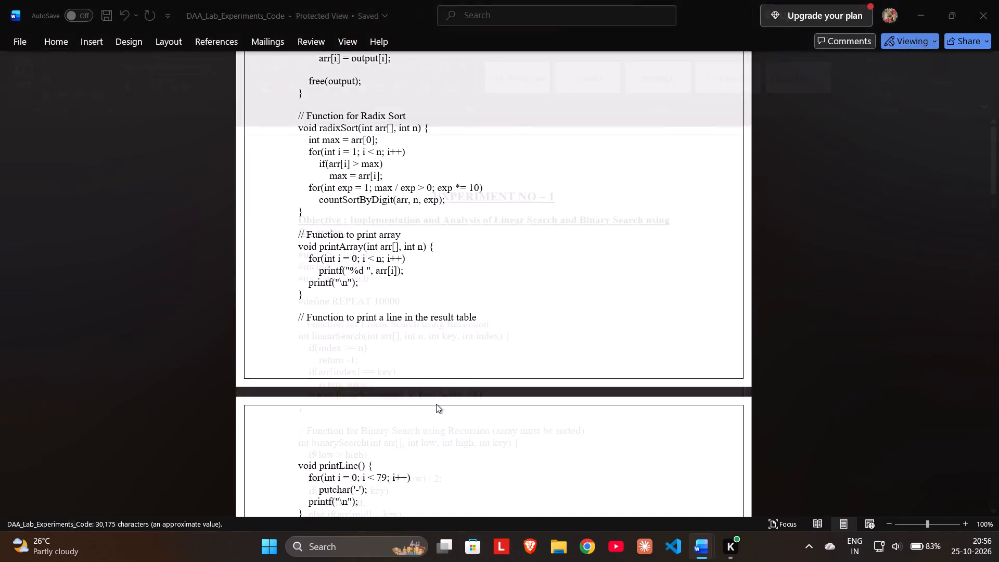
Open Windows Settings, search for "mouse scroll", open the mouse settings and view the wheel scrolling options.
click(358, 546)
text(sett)
text(ings)
key(Return)
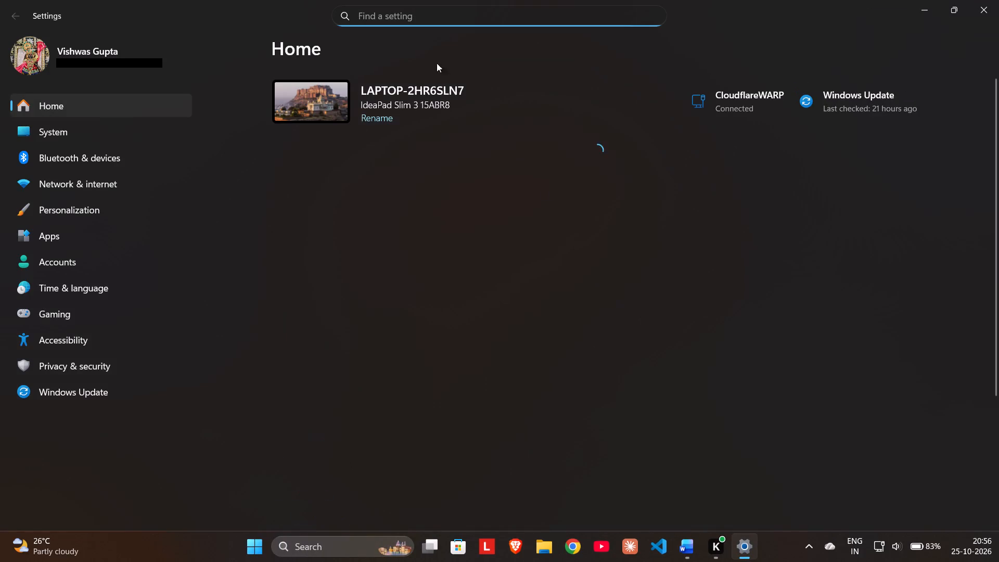
text(mouse)
key(space)
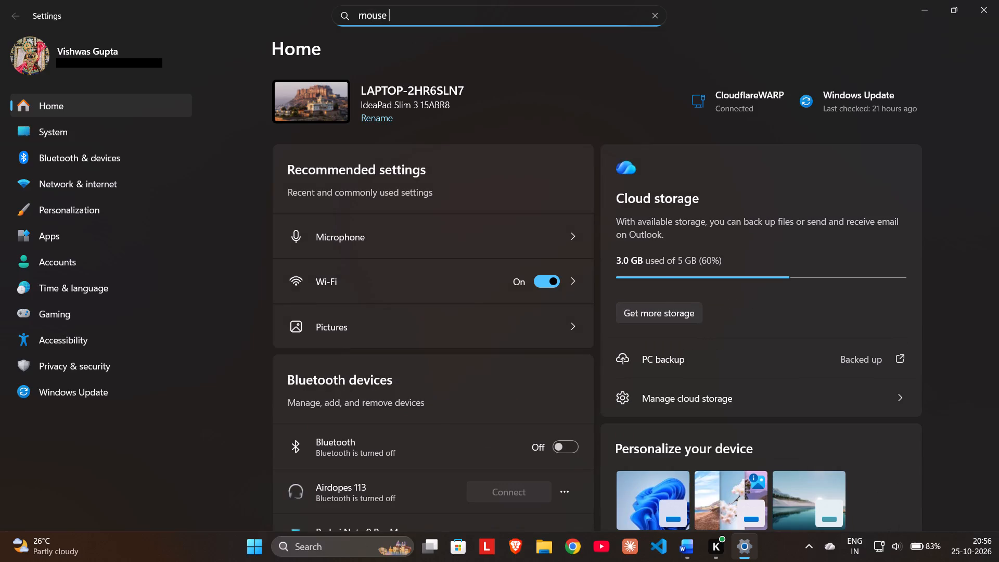
text(scrol)
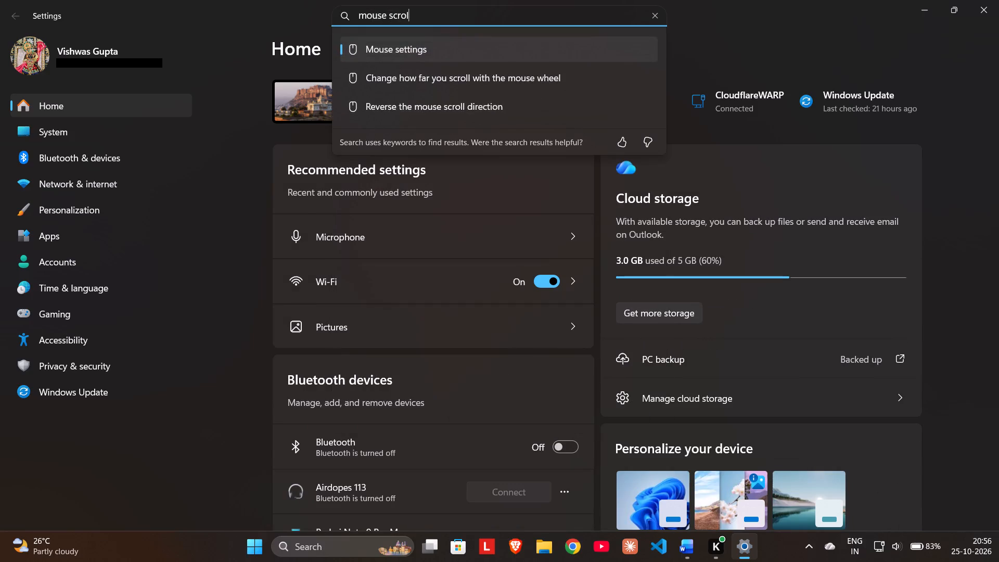
key(l)
double_click(444, 47)
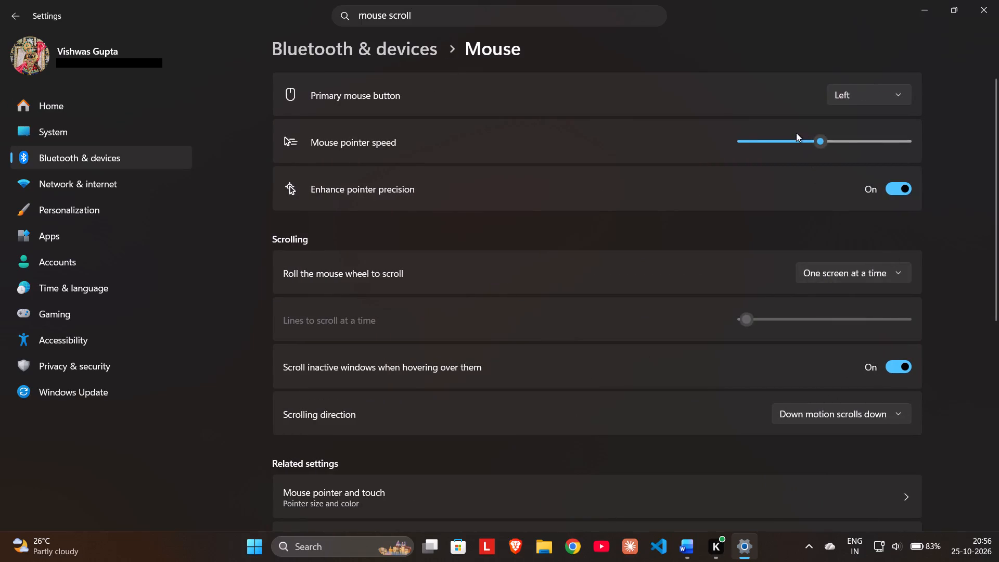
click(846, 273)
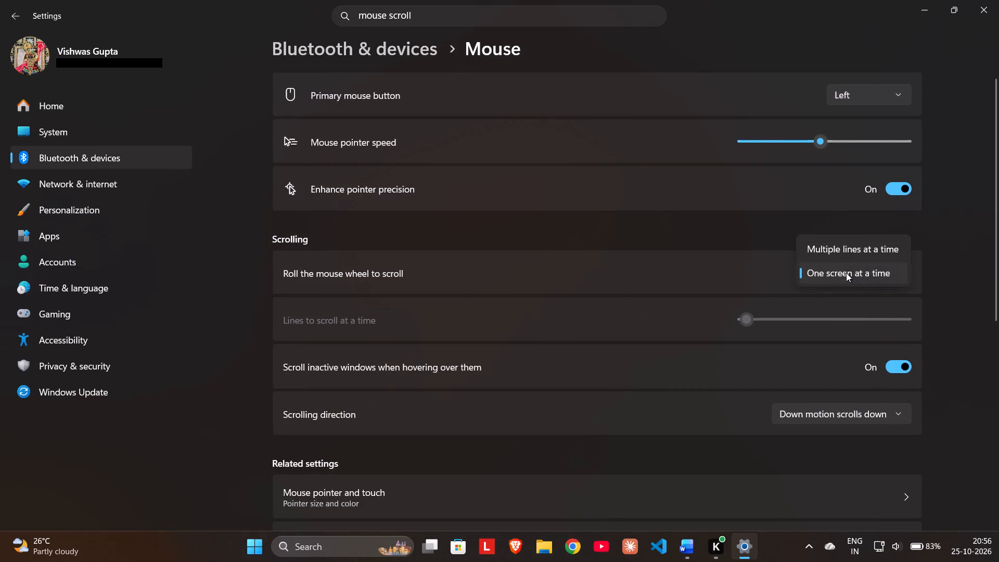
click(762, 293)
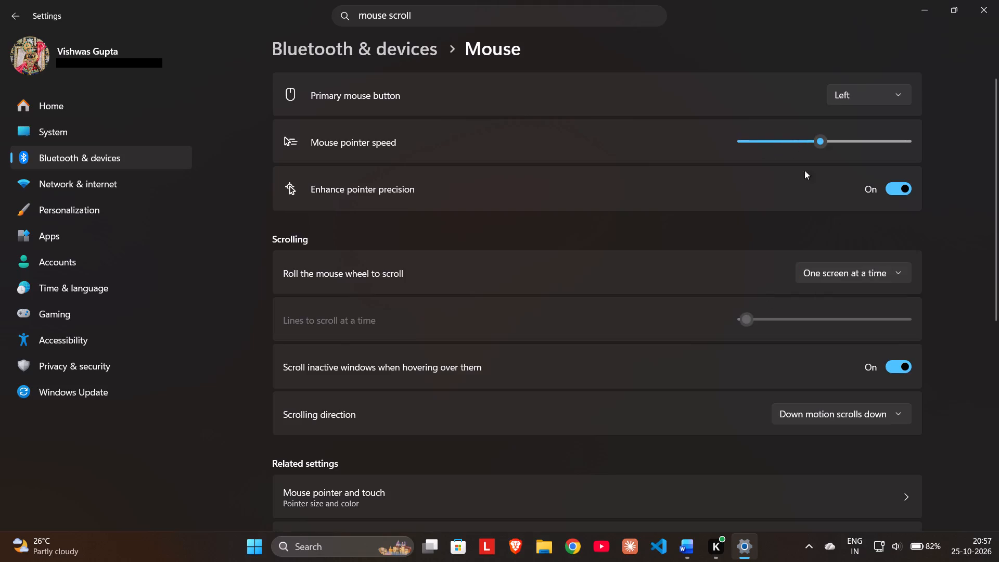
Set the mouse pointer speed slightly above the middle of its range and close Settings.
click(797, 139)
click(825, 139)
click(984, 11)
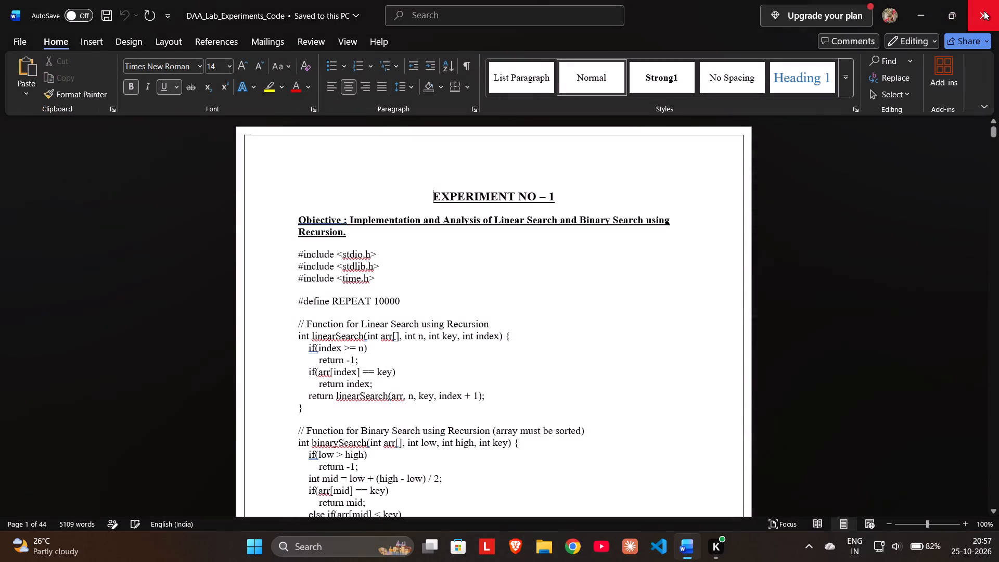
Remove the page break before the Output heading of Experiment 1 in the Word document.
scroll(503, 360, up, 5)
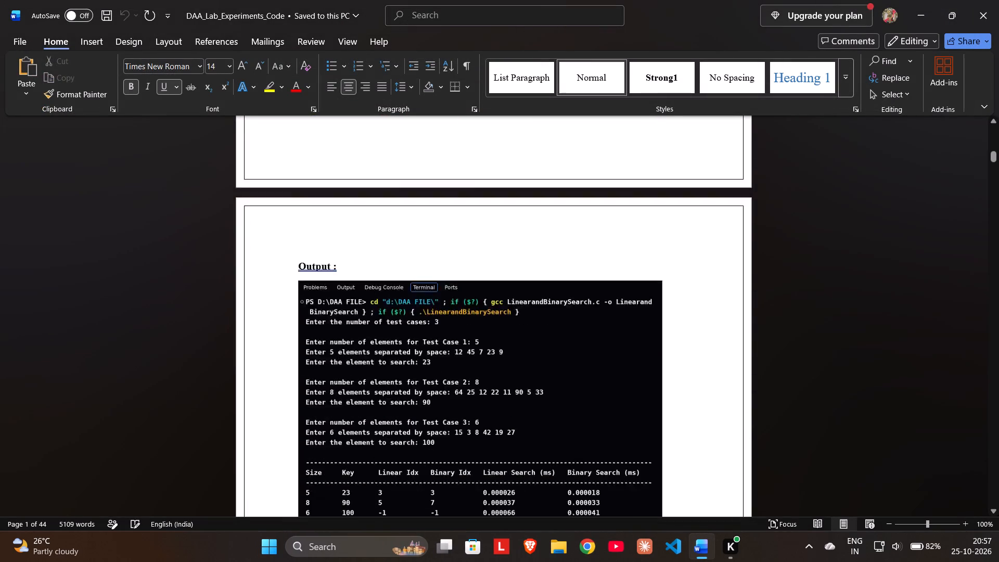
scroll(503, 360, up, 4)
click(573, 340)
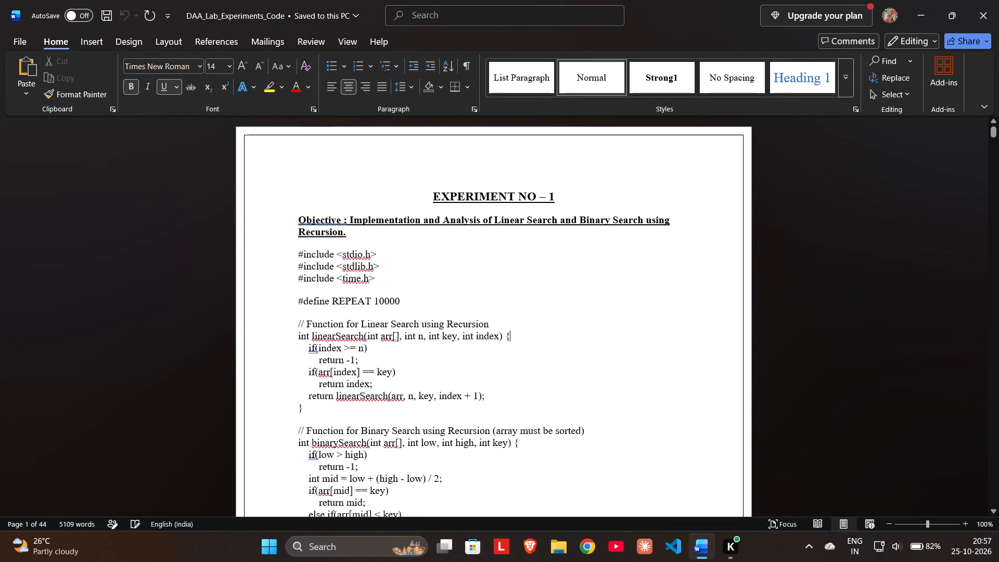
key(Down)
key(Down)
key(Down)
key(Down)
key(Down)
key(Down)
key(Down)
key(Down)
key(Down)
key(Down)
key(Down)
key(Down)
key(Down)
key(Down)
key(Down)
key(Down)
key(Down)
key(Down)
key(Down)
key(Down)
key(Down)
key(Down)
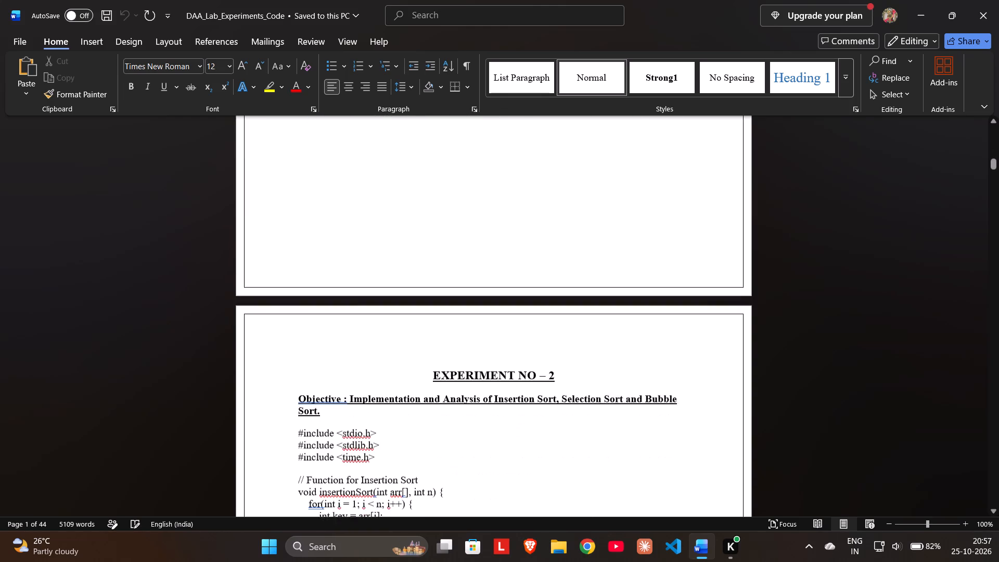
key(Up)
key(Up)
key(Up)
key(Up)
key(Up)
key(Up)
key(Up)
key(Up)
key(Up)
key(Up)
key(Up)
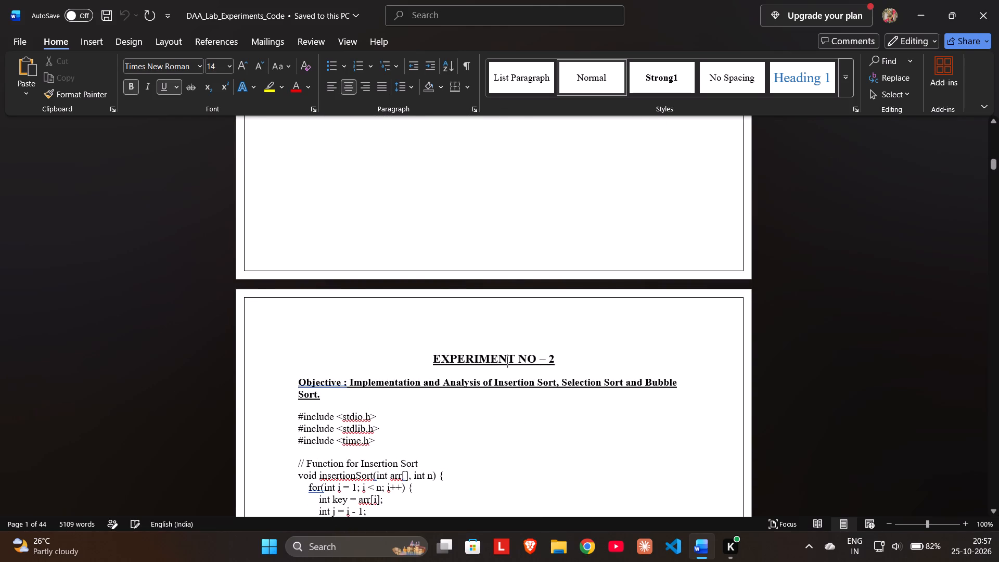
key(Up)
key(Up)
key(Up)
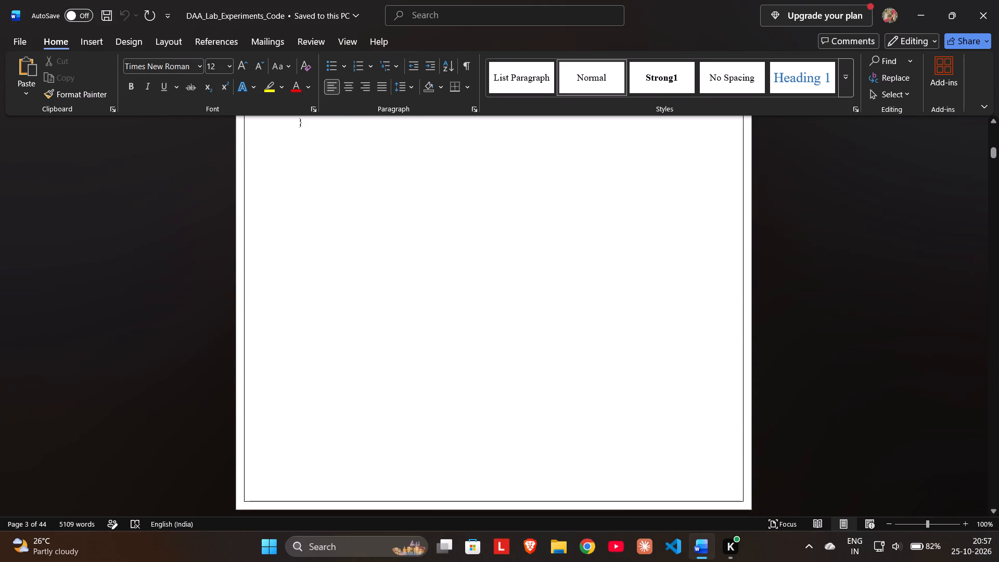
key(Down)
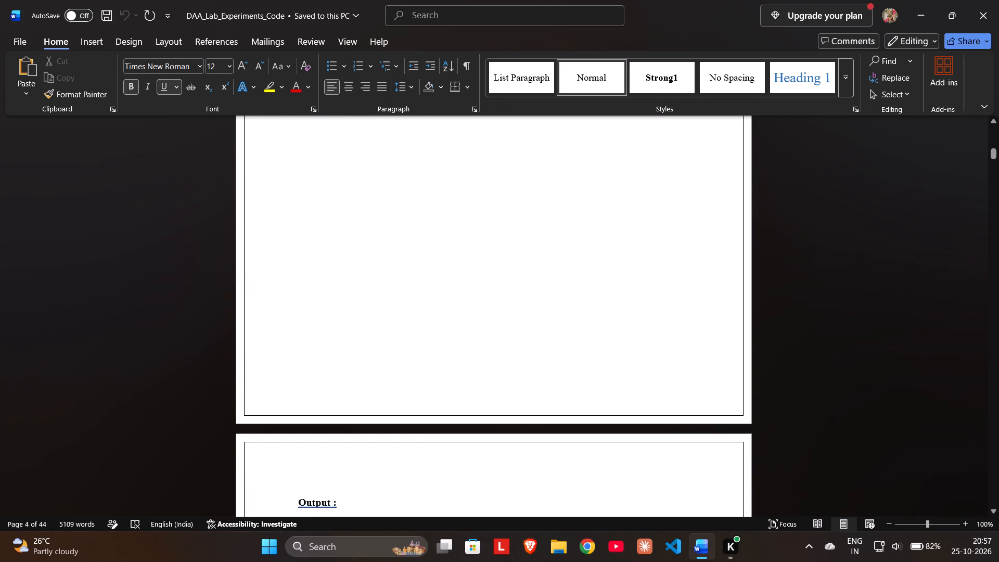
scroll(573, 340, down, 1)
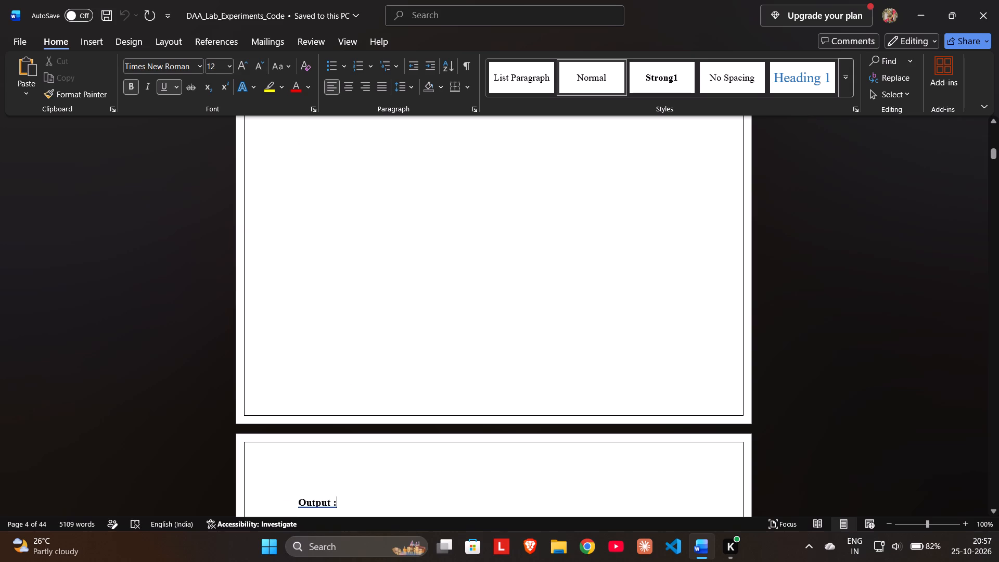
click(297, 502)
click(297, 502)
key(BackSpace)
Review Experiment 1 from its first page to the start of Experiment 2 to check the code and output layout.
scroll(297, 502, up, 1)
scroll(297, 502, down, 1)
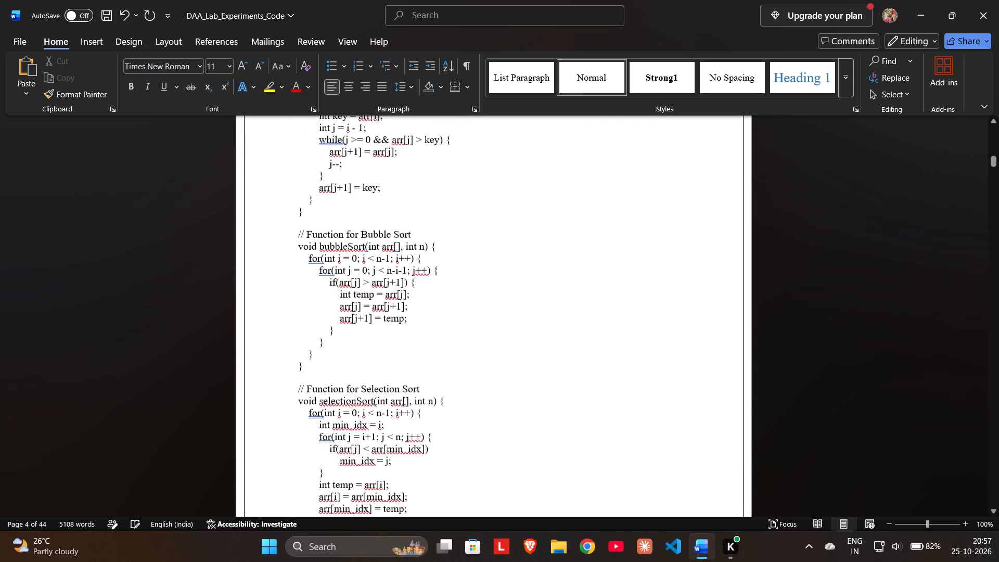
scroll(297, 502, up, 11)
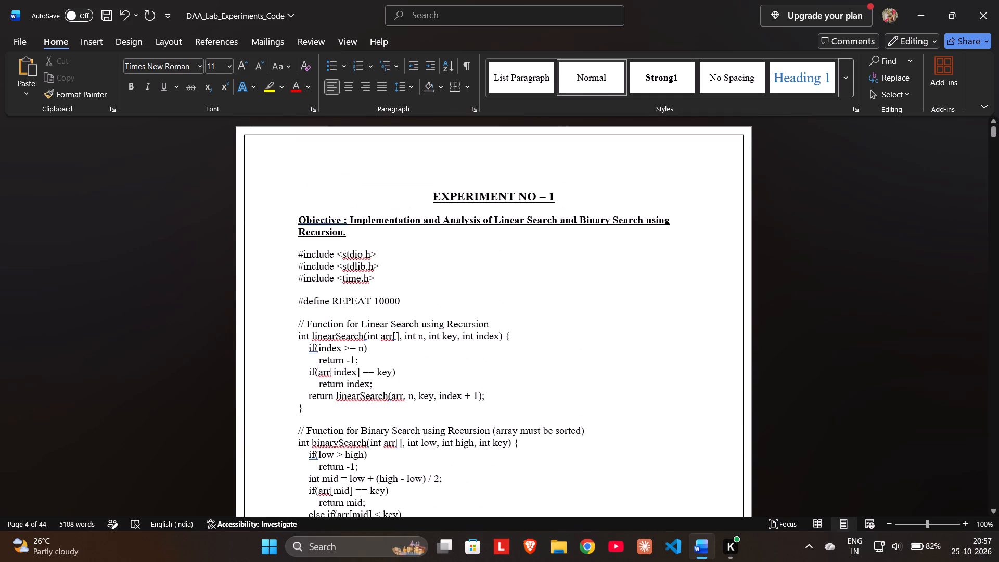
click(557, 503)
key(Down)
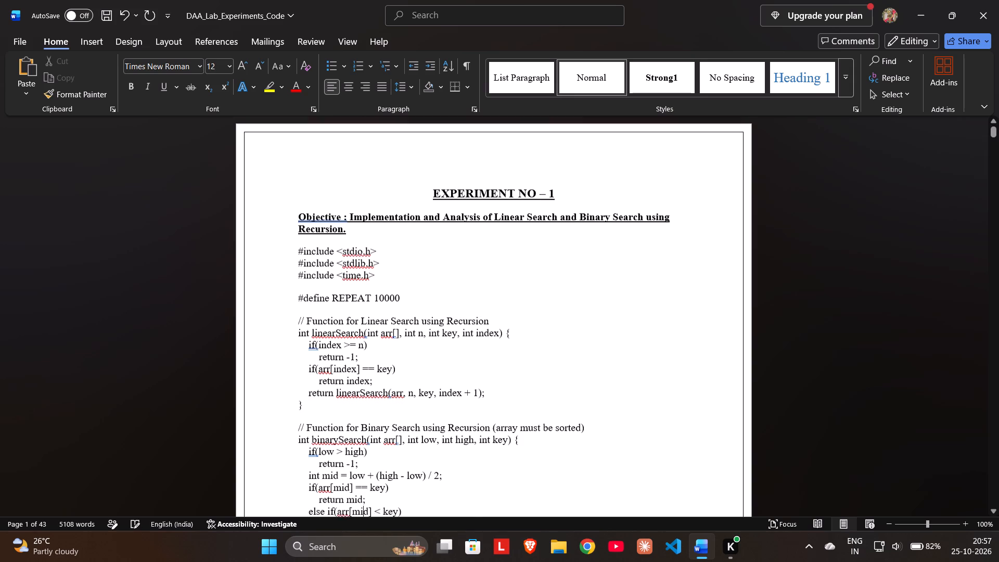
key(Down)
key(Down)
key(Down)
key(Down)
key(Down)
key(Down)
key(Down)
key(Down)
key(Down)
key(Down)
key(Down)
key(Down)
key(Down)
key(Down)
key(Down)
key(Down)
key(Down)
key(Down)
key(Down)
key(Down)
key(Down)
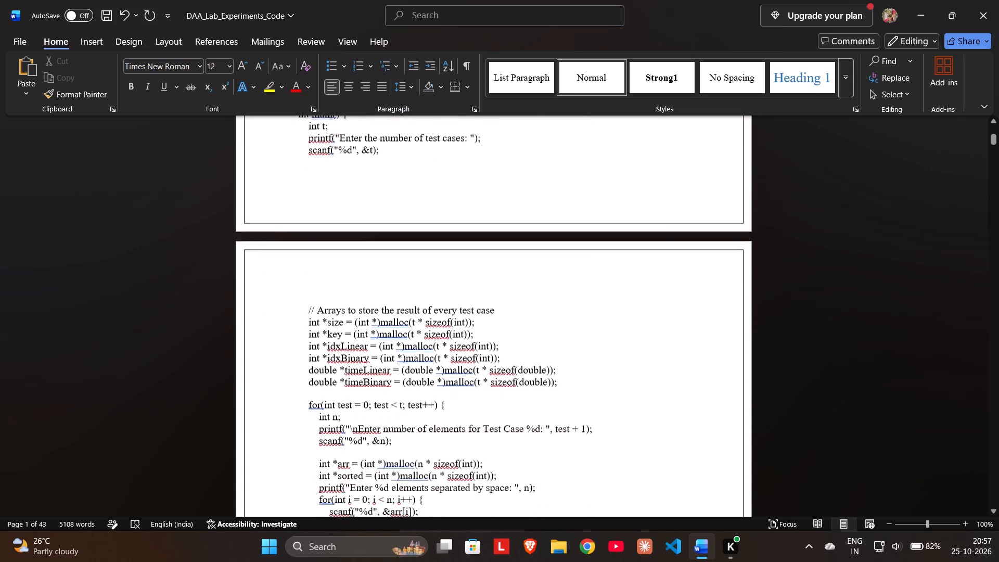
key(Down)
key(Down)
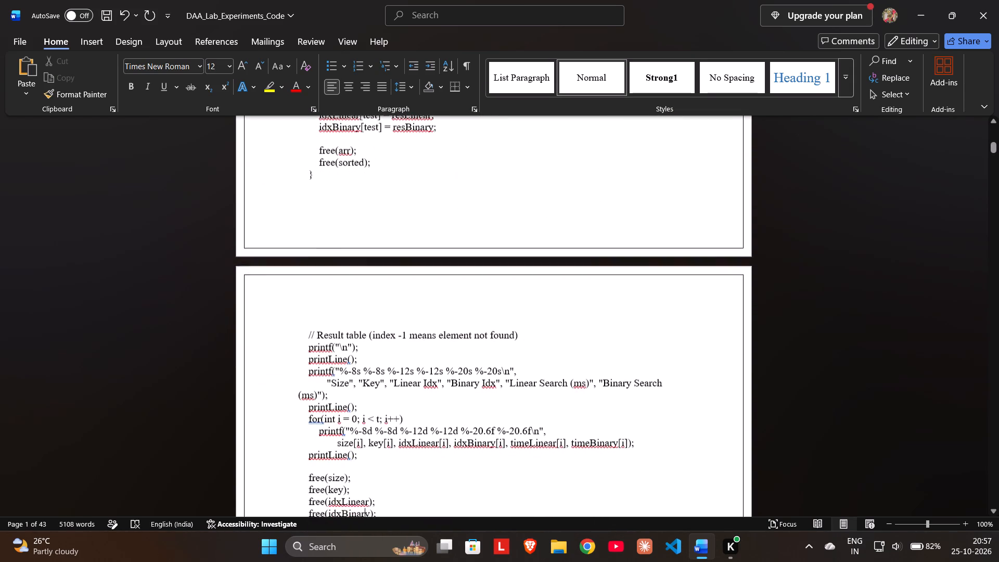
key(Down)
key(Down)
key(Down)
key(Down)
key(Down)
key(Down)
key(Down)
key(Down)
key(Down)
key(Down)
key(Down)
key(Down)
key(Down)
key(Down)
key(Down)
key(Up)
key(Up)
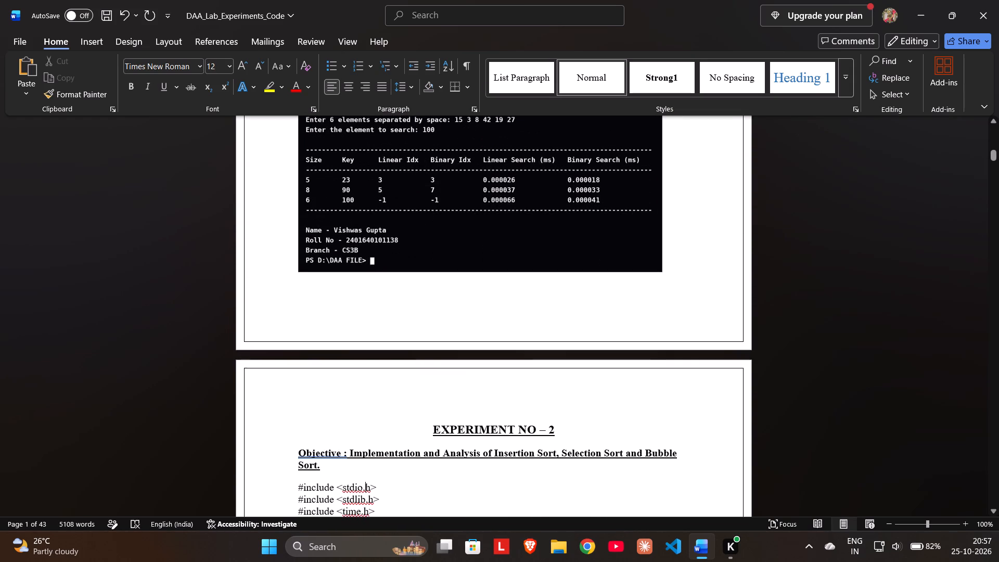
Insert a blank line between Experiment 1's Output heading and its terminal screenshot.
key(Up)
key(Up)
key(Up)
key(Up)
key(Up)
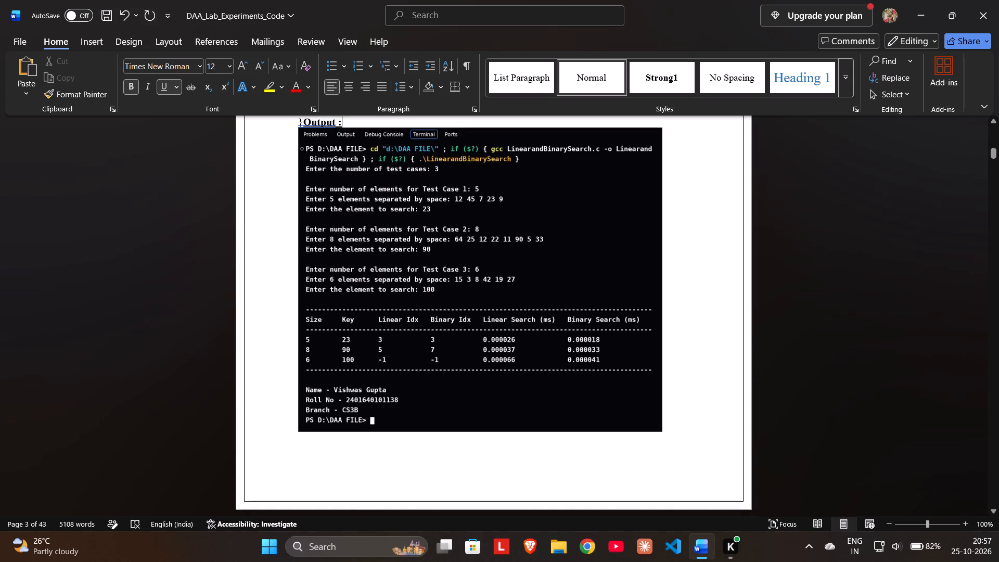
key(Return)
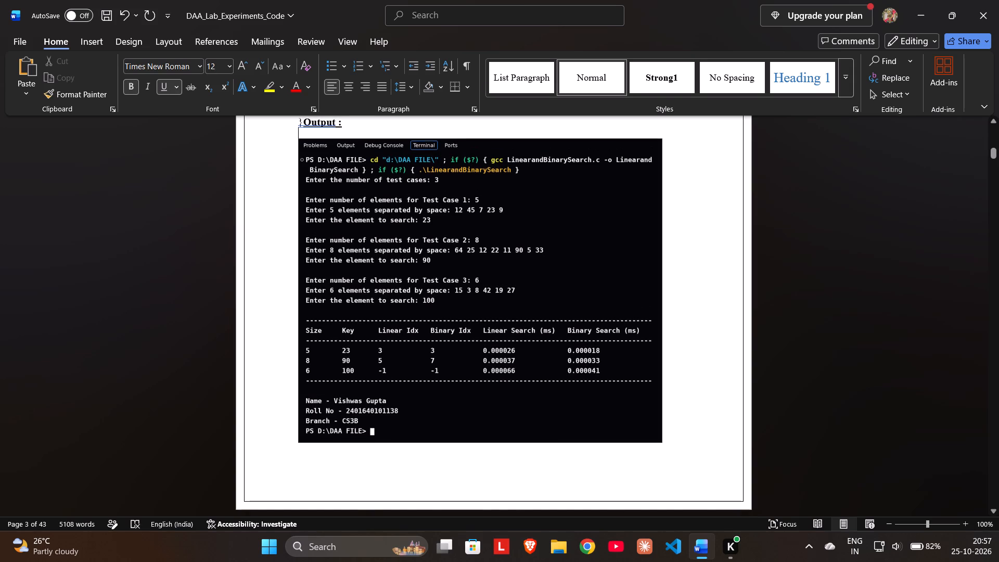
Put Experiment 1's Output heading on its own line below the code's closing brace, with one blank line between them.
key(Up)
key(Up)
key(Up)
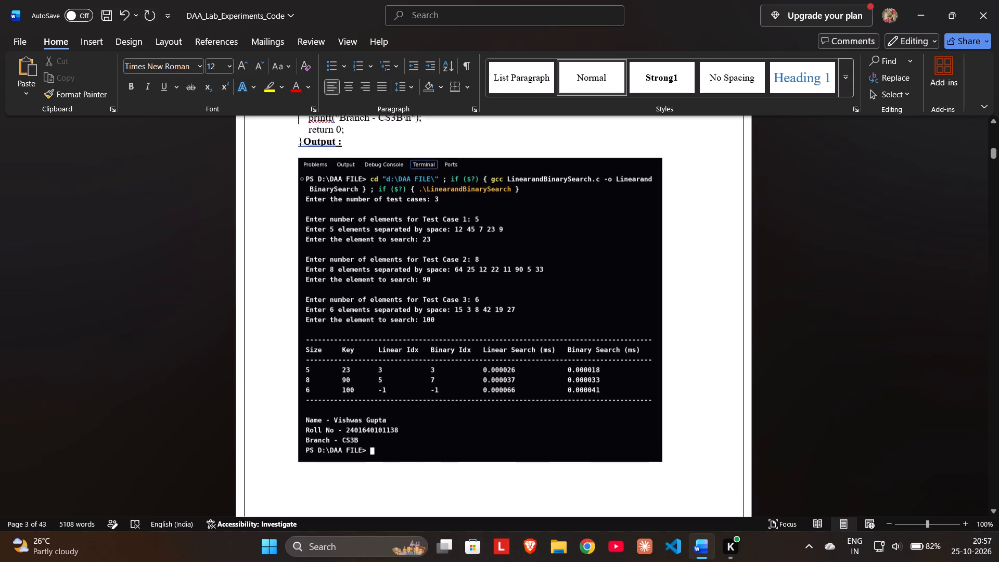
key(Right)
key(Right)
key(Right)
key(Right)
key(Right)
key(Right)
key(Right)
key(Right)
key(Right)
key(Right)
key(Right)
key(Right)
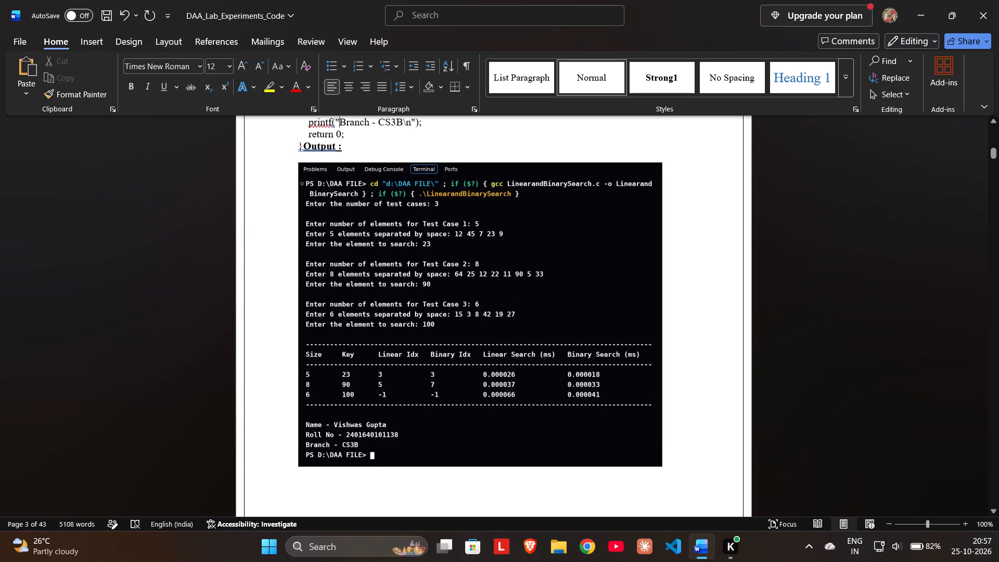
key(Down)
key(Right)
key(Down)
key(Left)
key(Left)
key(Left)
key(Left)
key(Left)
key(Left)
key(Left)
key(Left)
key(Return)
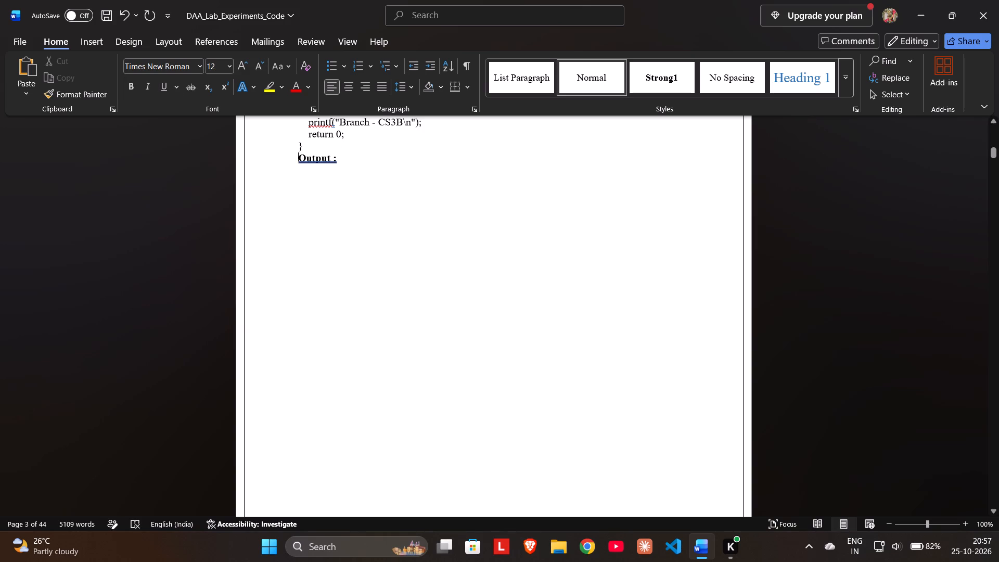
key(Up)
key(Right)
key(Return)
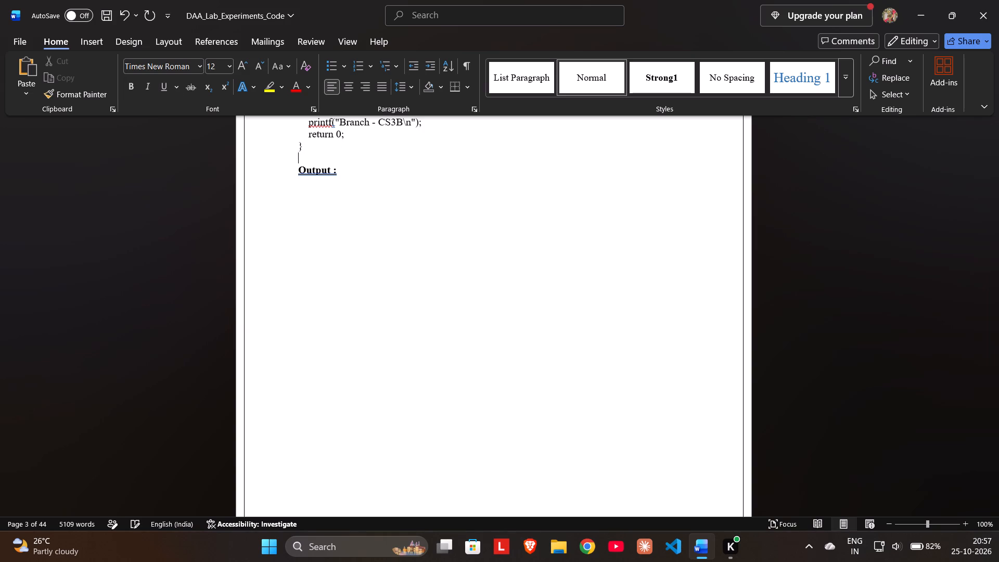
Shrink Experiment 1's terminal screenshot proportionally so that it fits on the same page as its Output heading.
key(Down)
key(Down)
key(Down)
key(Down)
key(Down)
key(Down)
key(Down)
key(Down)
key(Down)
key(Down)
key(Down)
key(Down)
key(Down)
key(Down)
key(Down)
key(Down)
key(Down)
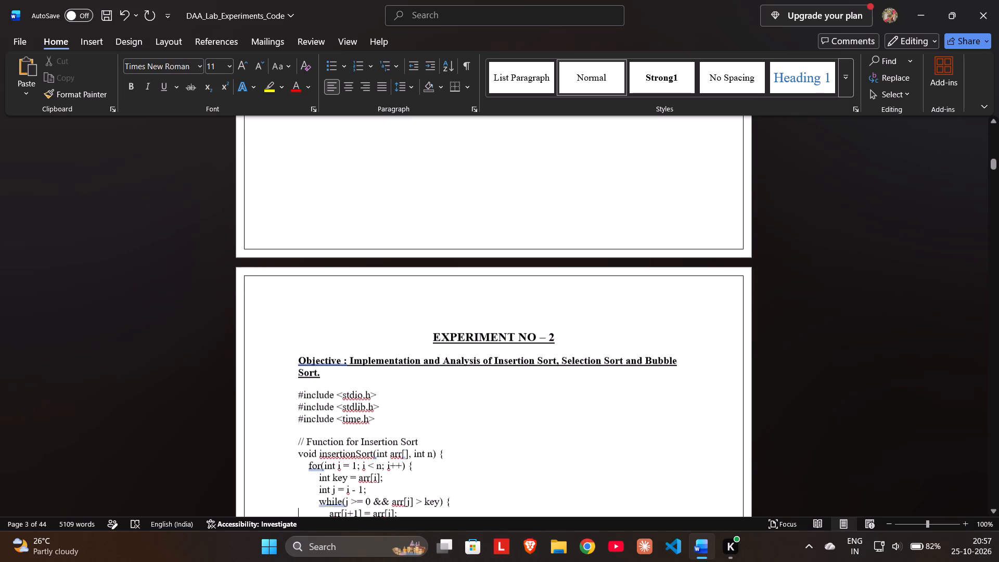
key(Up)
key(Up)
key(Up)
key(Up)
key(Up)
key(Up)
key(Up)
key(Up)
key(Up)
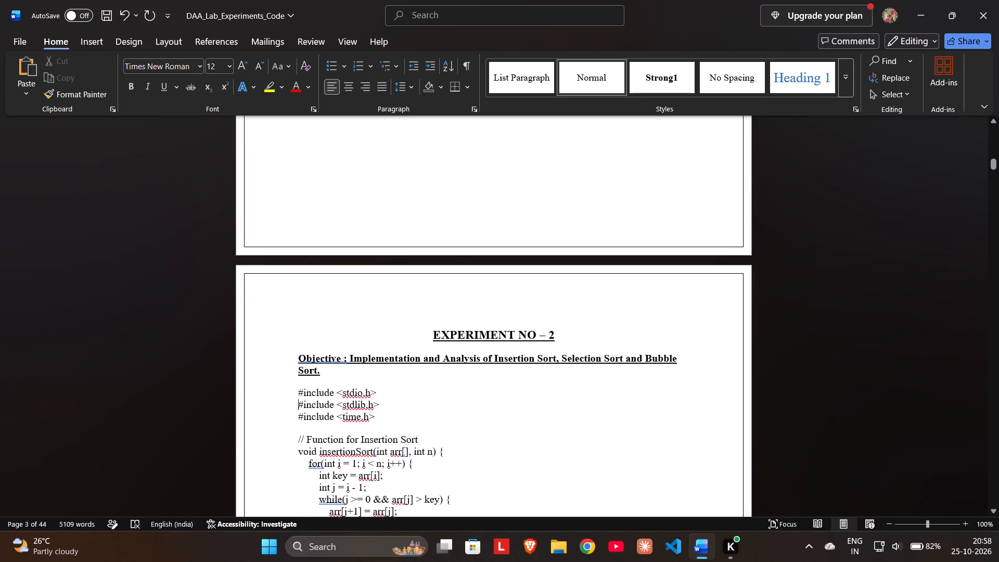
key(Up)
key(Up)
key(Up)
key(Up)
key(Up)
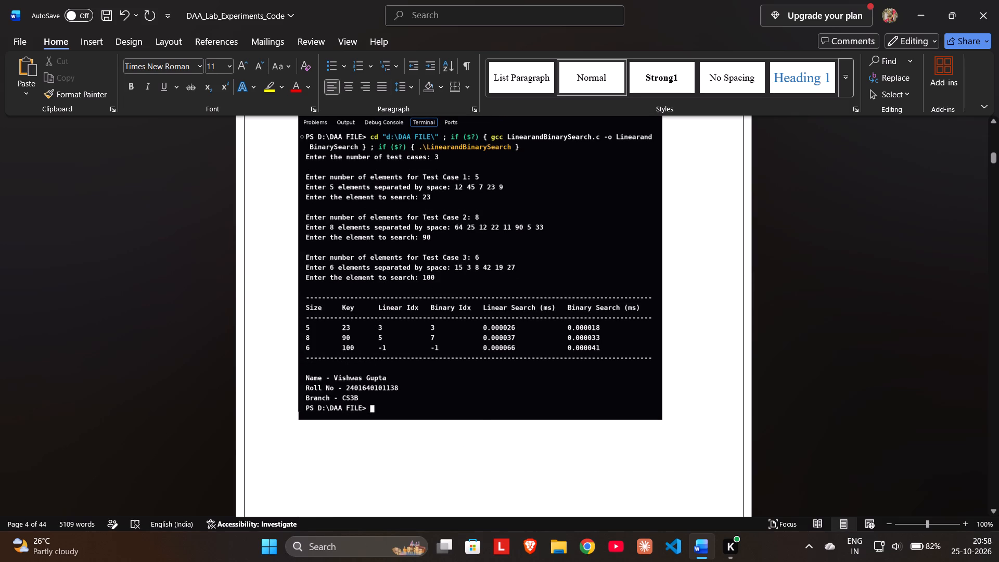
click(615, 294)
drag(662, 421, 638, 394)
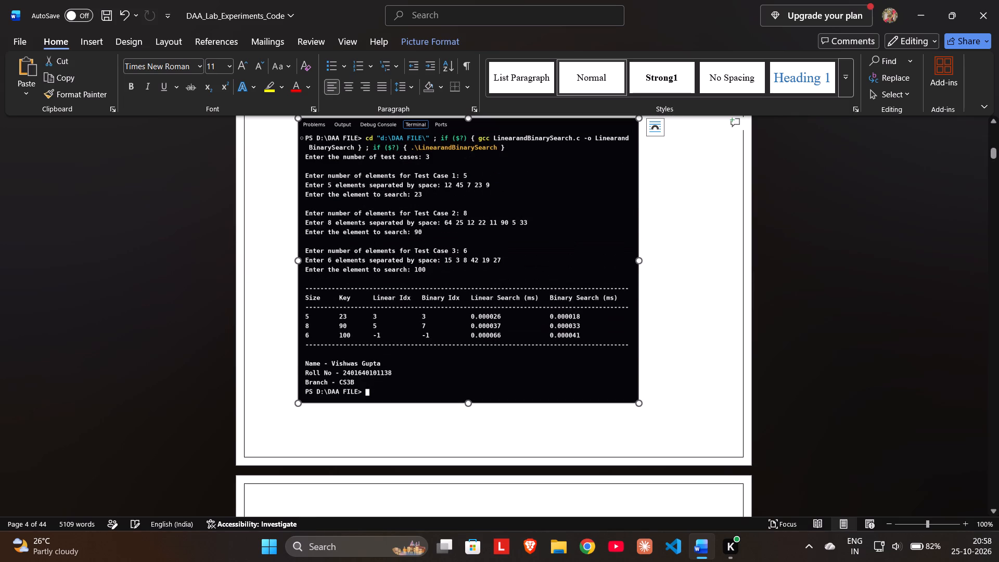
click(683, 347)
Review Experiment 1's final code page, Output section and the start of Experiment 2 to check the page layout.
key(Up)
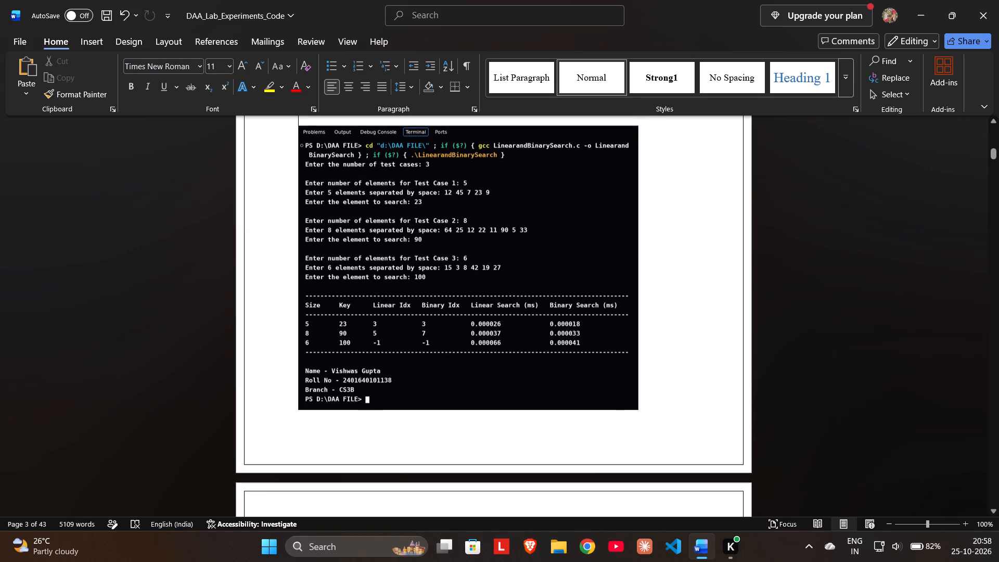
key(Up)
key(Up)
key(Up)
key(Up)
key(Up)
key(Up)
key(Up)
key(Up)
key(Up)
key(Up)
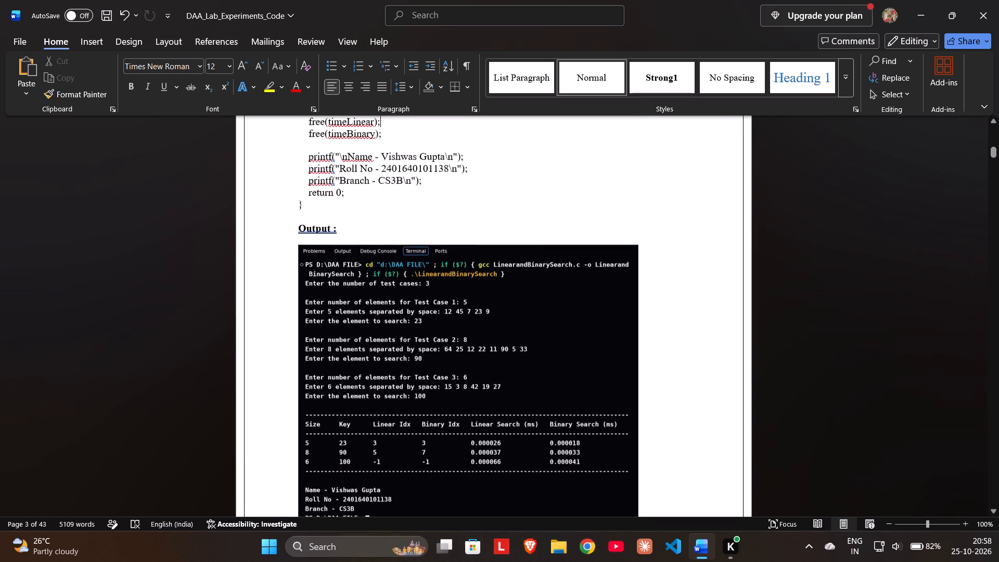
key(Up)
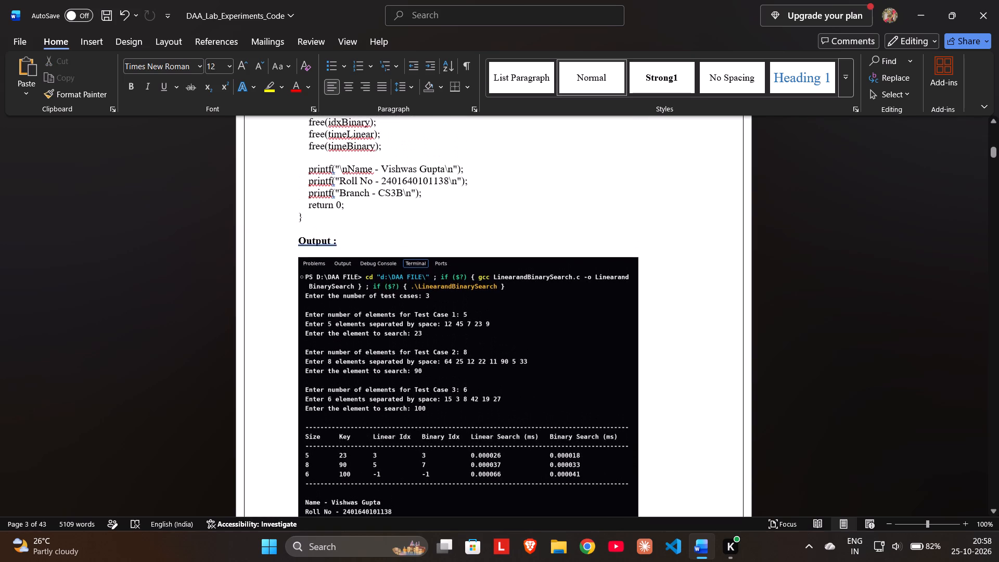
key(Up)
key(Up)
key(Up)
key(Up)
key(Up)
key(Up)
key(Up)
key(Up)
key(Up)
key(Up)
key(Up)
key(Up)
key(Up)
key(Up)
key(Up)
key(Up)
key(Up)
key(Up)
key(Up)
key(Up)
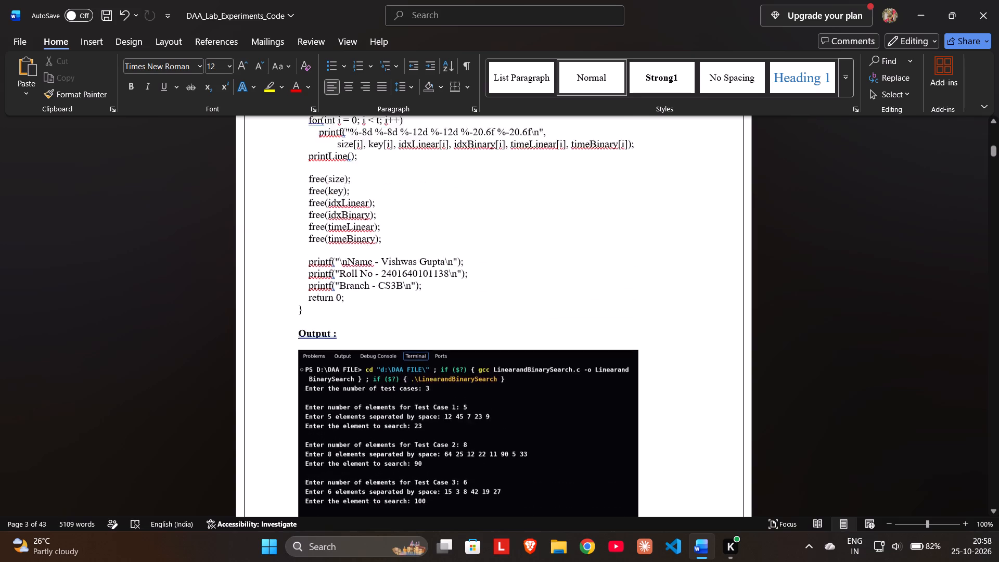
key(Down)
key(Down)
key(Down)
key(Down)
key(Down)
key(Down)
key(Down)
key(Down)
key(Down)
key(Down)
key(Down)
key(Down)
key(Down)
key(Down)
key(Down)
key(Down)
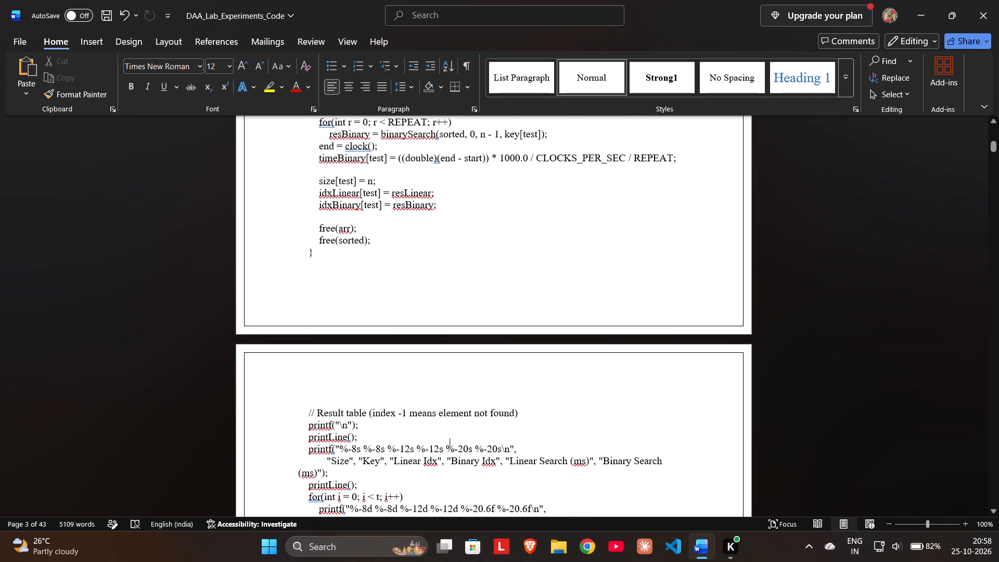
key(Down)
key(Down)
key(Down)
key(Down)
key(Down)
key(Down)
key(Down)
key(Down)
key(Down)
key(Down)
key(Down)
key(Down)
key(Down)
key(Down)
key(Down)
key(Down)
key(Down)
key(Down)
key(Down)
key(Down)
key(Down)
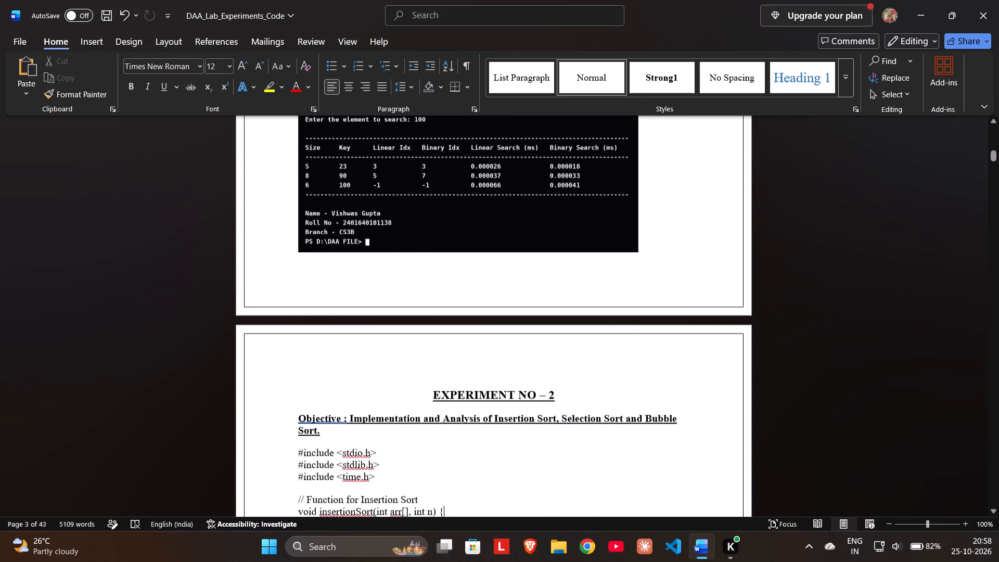
Resize Experiment 1's terminal screenshot proportionally to a slightly smaller size, leaving more space beneath it on the page.
key(Up)
key(Up)
key(Up)
key(Up)
key(Up)
key(Up)
key(Up)
key(Up)
key(Up)
key(Up)
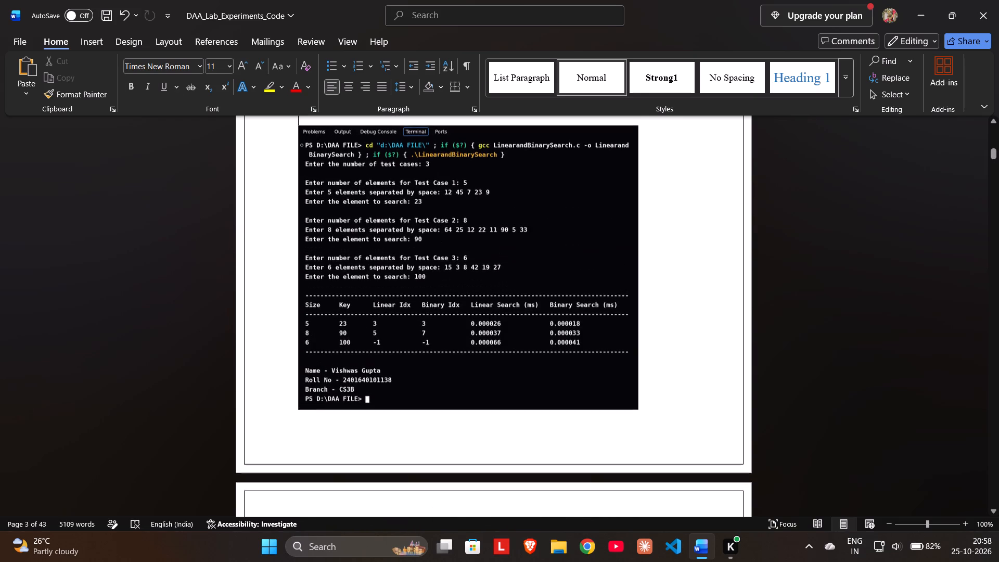
key(Up)
key(Up)
key(Down)
key(Down)
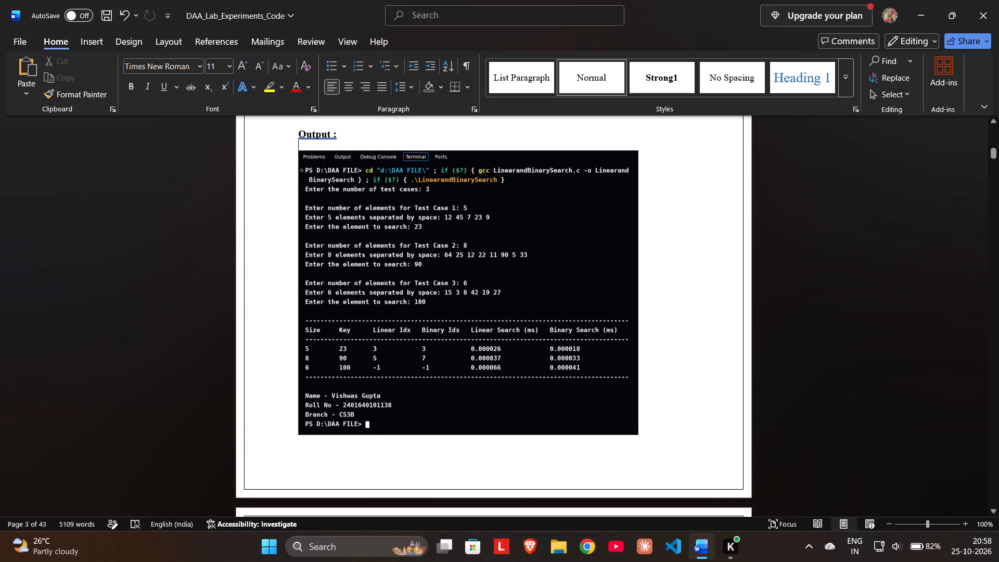
click(590, 276)
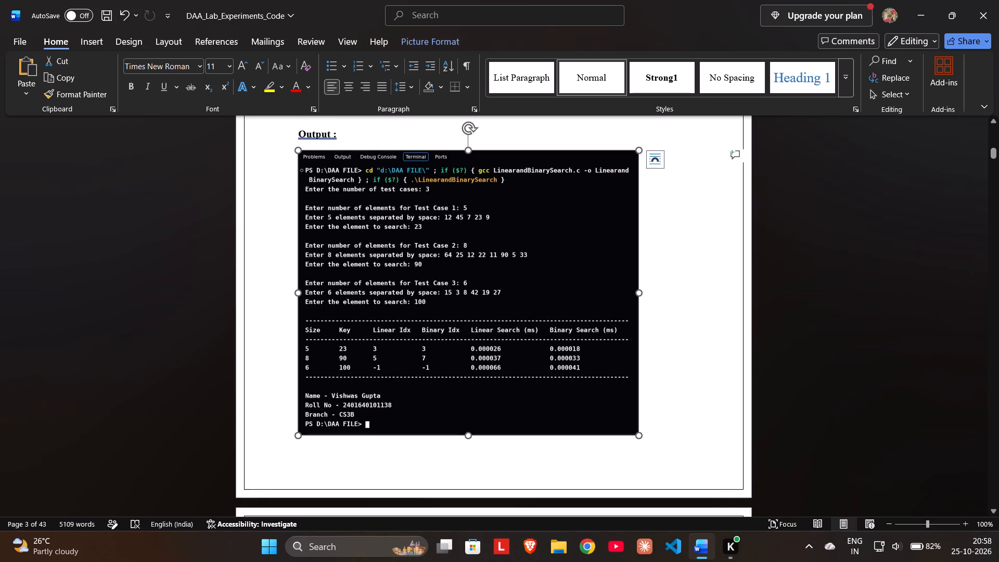
drag(639, 435, 614, 403)
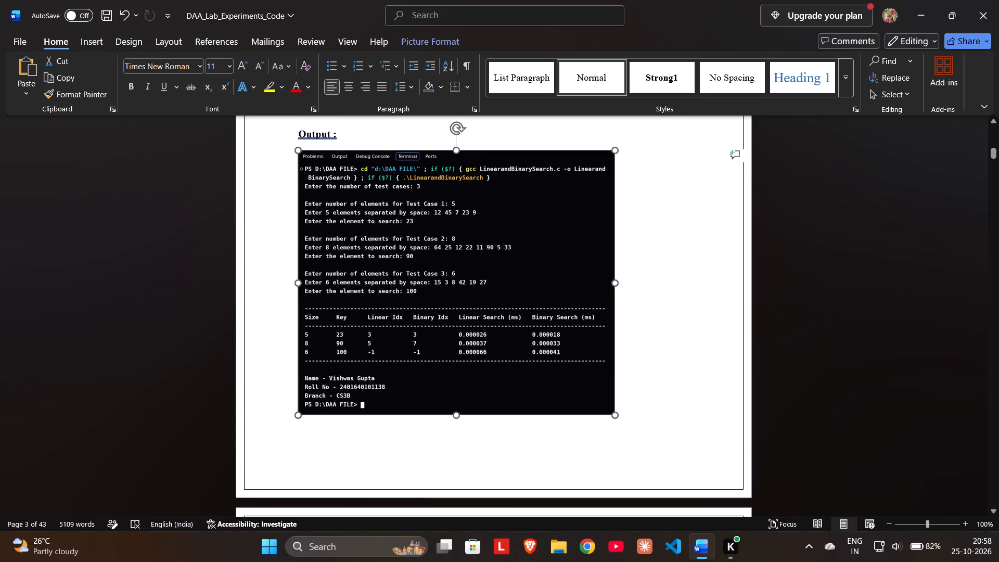
drag(472, 275, 495, 279)
drag(615, 415, 636, 440)
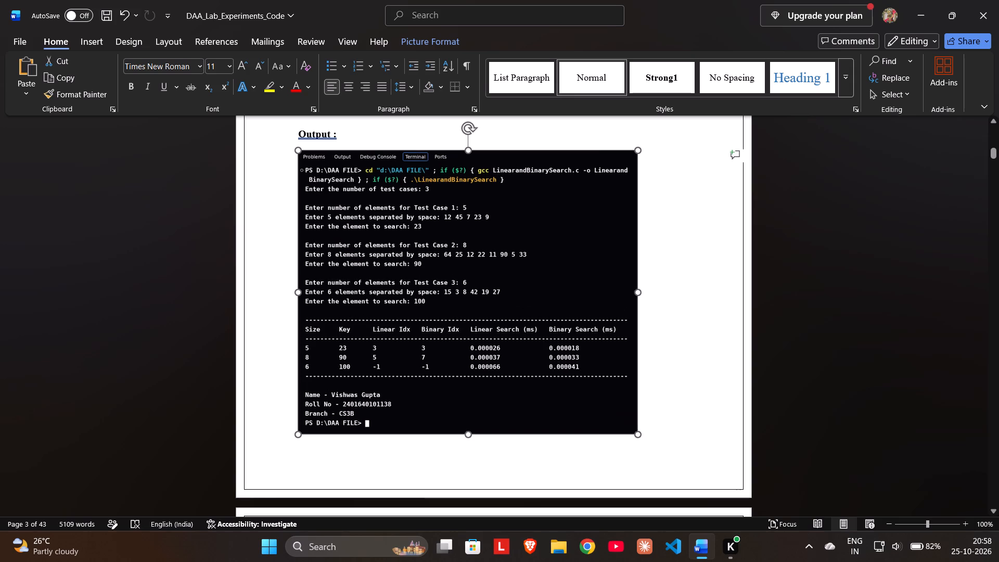
drag(636, 440, 604, 413)
click(651, 411)
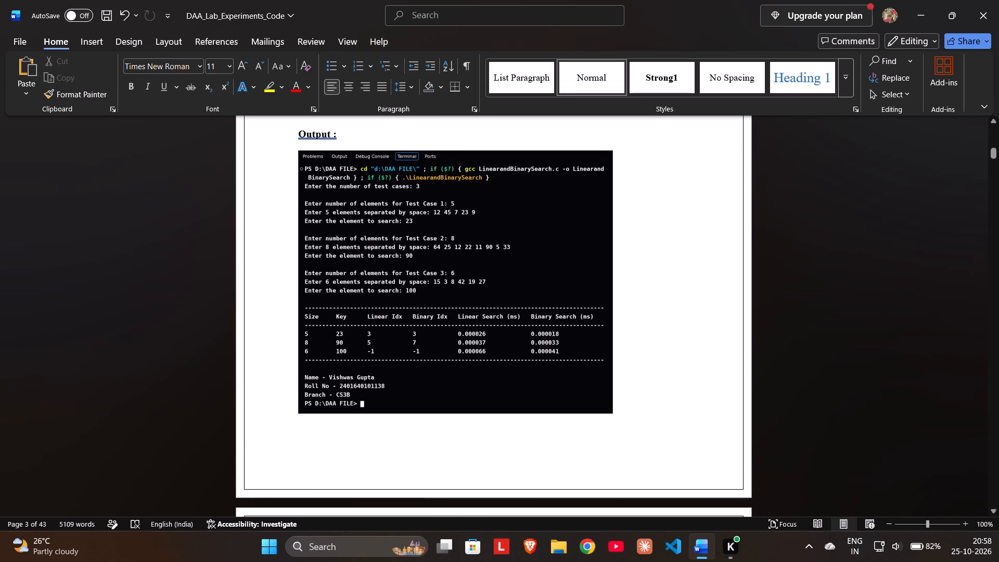
In Experiment 2's code, delete the blank line above the Bubble Sort comment and the semicolon ending the timeSelection line before it.
key(Down)
key(Down)
key(Down)
key(Down)
key(Down)
key(Down)
key(Down)
key(Down)
key(Down)
key(Down)
key(Down)
key(Down)
key(Down)
key(Down)
key(Down)
key(Down)
key(Down)
key(Down)
key(Down)
key(Down)
key(Down)
key(Down)
key(Down)
key(Down)
key(Down)
key(Down)
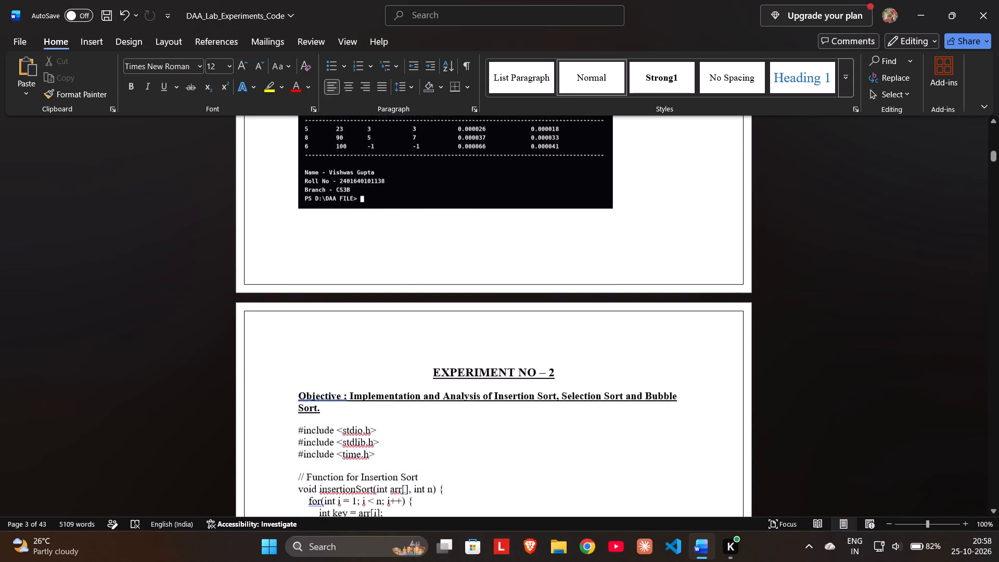
key(Down)
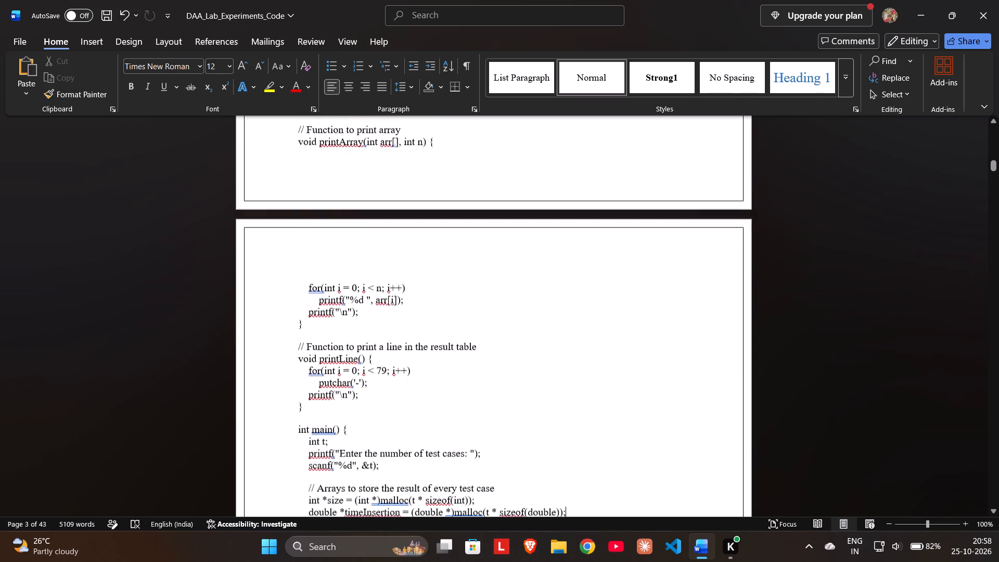
key(Down)
key(Down)
key(Down)
key(Down)
key(Down)
key(Down)
key(Down)
key(Down)
key(Down)
key(Down)
key(Down)
key(Down)
key(Down)
key(Down)
key(Down)
key(Down)
key(Down)
key(Down)
key(Down)
key(Down)
key(Down)
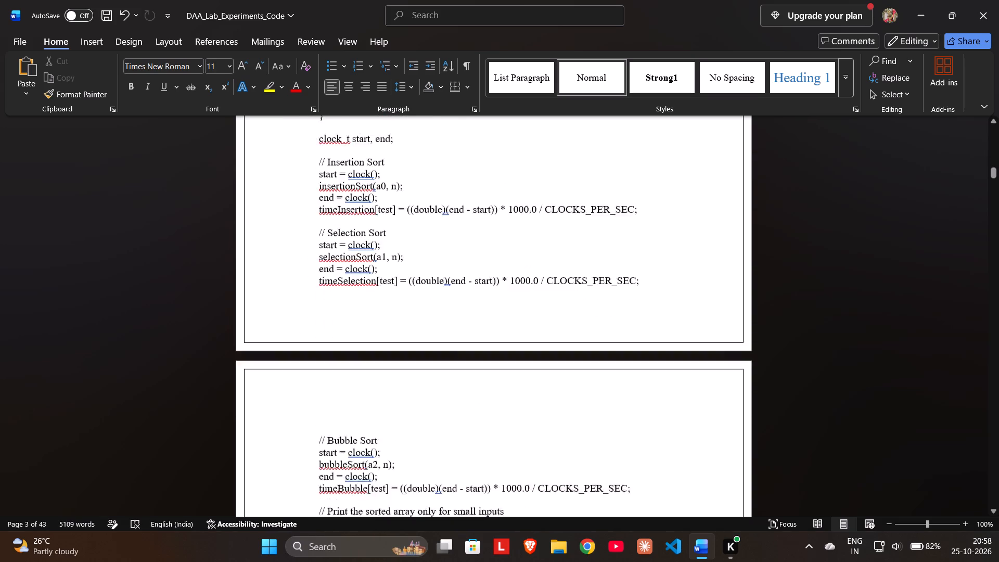
key(Down)
key(Down)
key(Down)
key(Down)
key(Down)
key(Down)
key(Down)
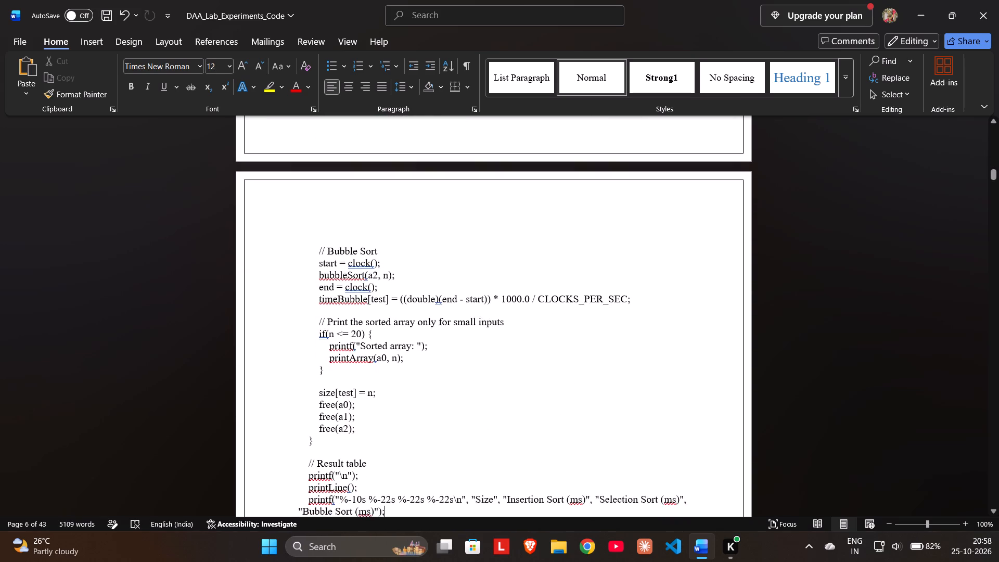
key(Down)
click(319, 210)
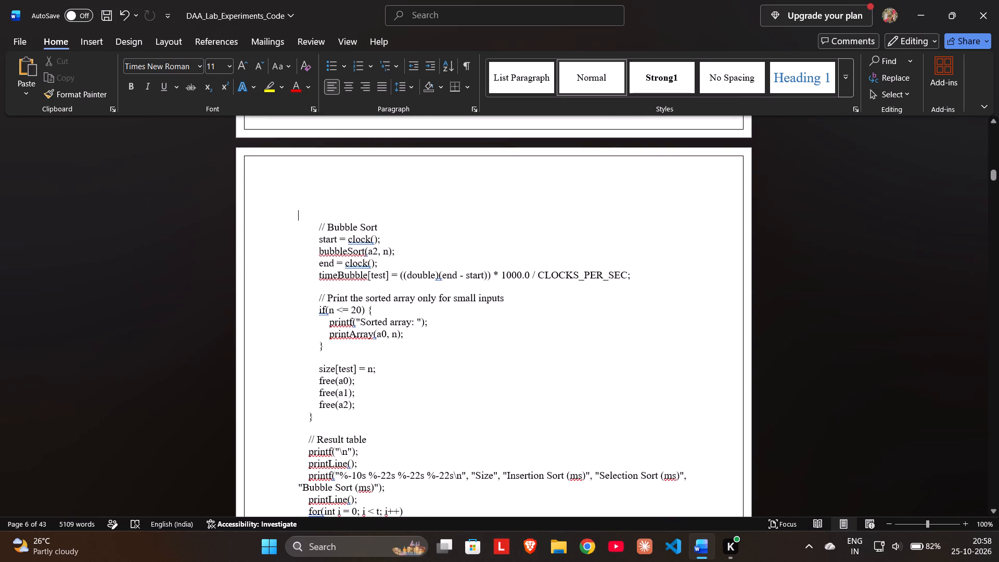
key(BackSpace)
key(BackSpace)
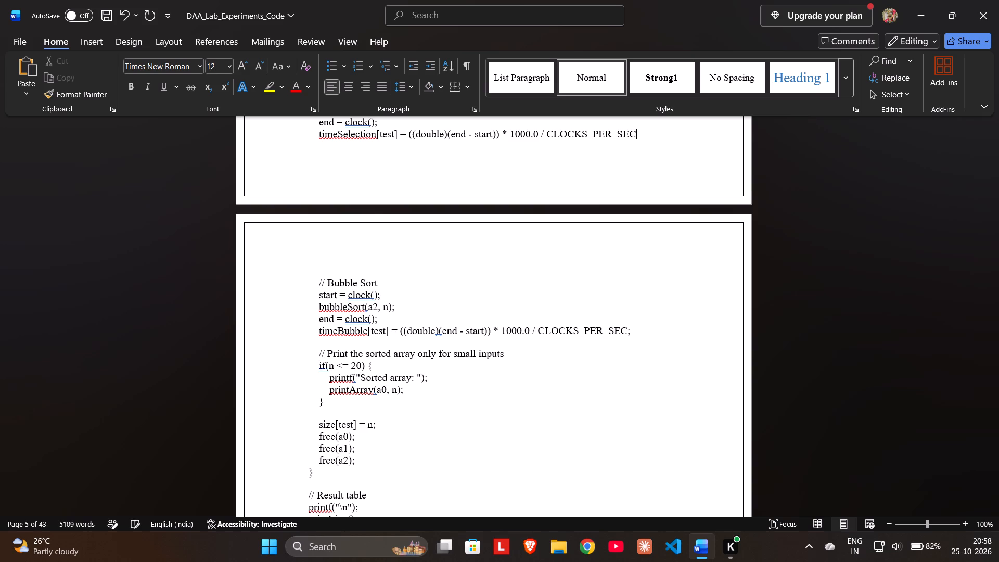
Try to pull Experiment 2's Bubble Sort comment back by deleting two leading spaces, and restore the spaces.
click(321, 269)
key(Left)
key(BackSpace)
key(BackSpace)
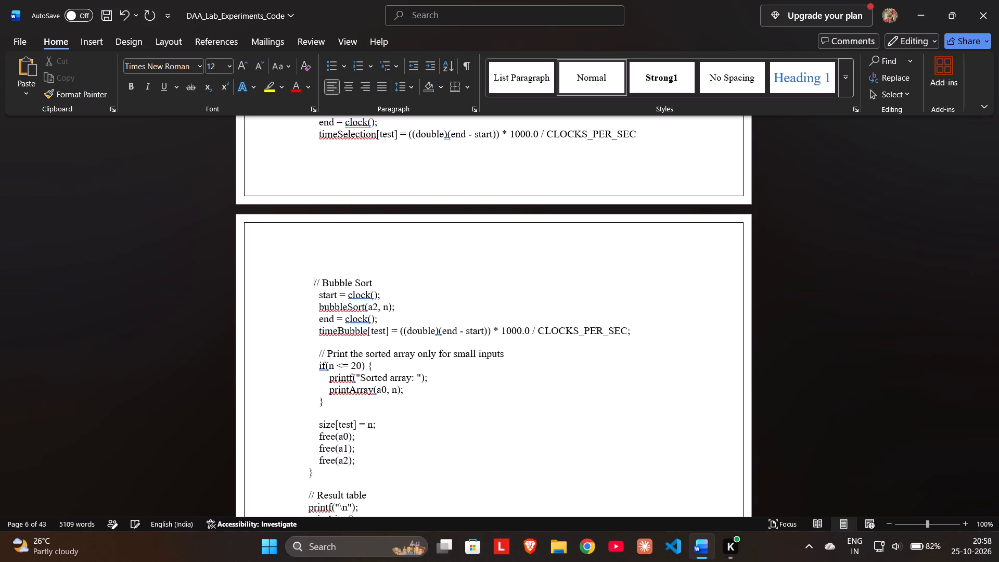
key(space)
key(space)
Remove the page break before Experiment 2's Output heading and place it below the code's closing brace, with one blank line between them.
click(444, 418)
key(Down)
key(Down)
key(Down)
key(Down)
key(Down)
key(Down)
key(Down)
key(Down)
key(Down)
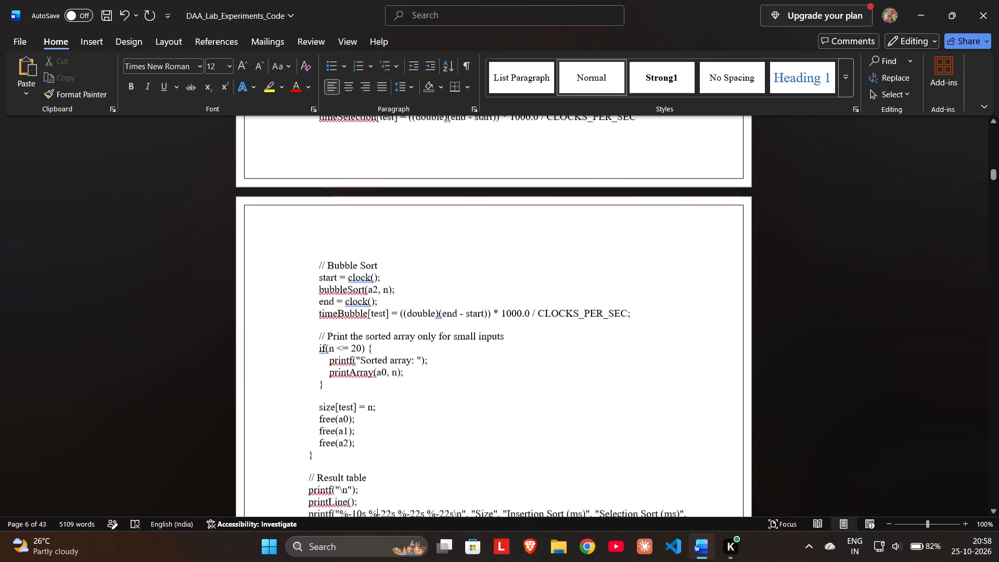
key(Down)
key(Down)
key(Down)
key(Down)
key(Down)
key(Down)
key(Down)
key(Down)
key(Down)
key(Down)
key(Down)
key(Down)
key(Down)
key(Down)
key(Down)
key(Down)
key(Down)
key(Down)
key(Down)
key(Down)
key(Down)
key(Down)
key(Down)
key(Down)
key(Down)
key(Down)
key(Down)
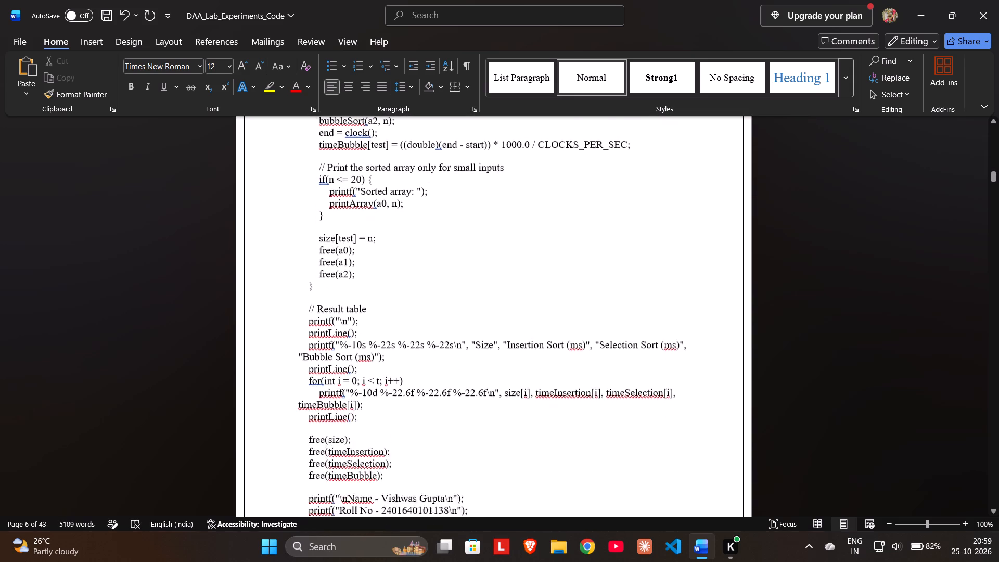
key(Up)
key(Up)
key(Up)
key(Up)
key(Up)
key(Up)
key(Up)
key(Up)
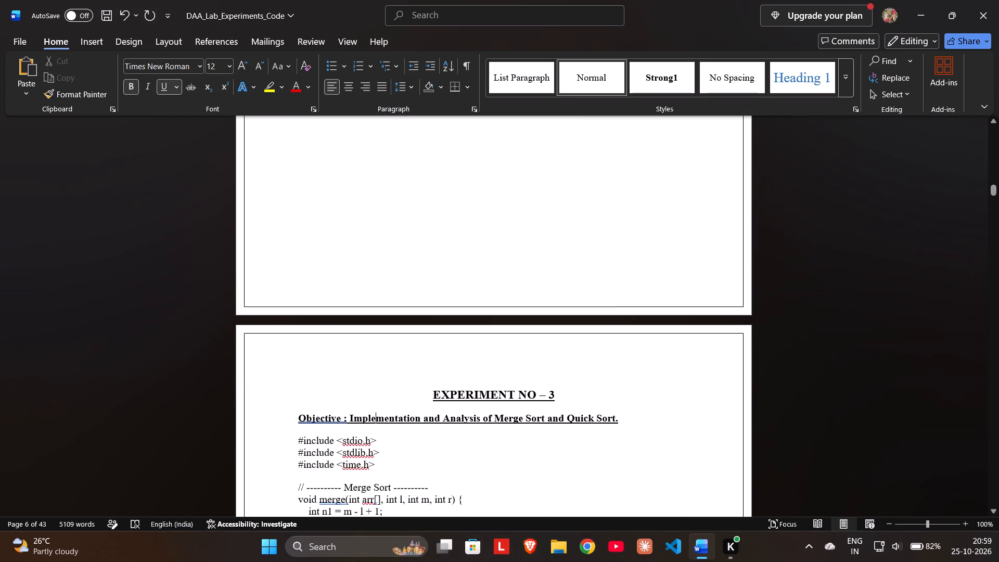
key(Up)
key(Up)
key(Up)
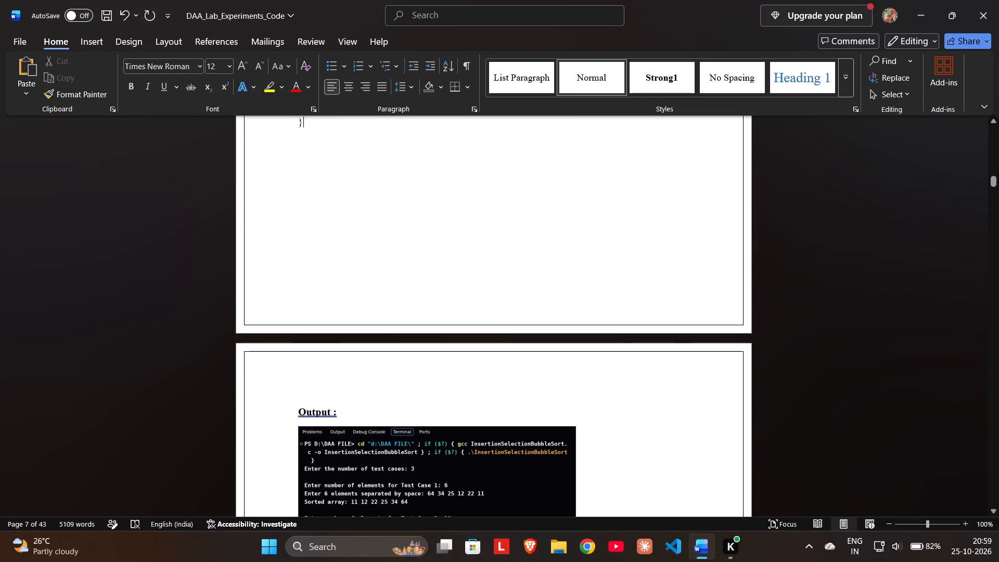
key(Up)
key(Down)
key(Down)
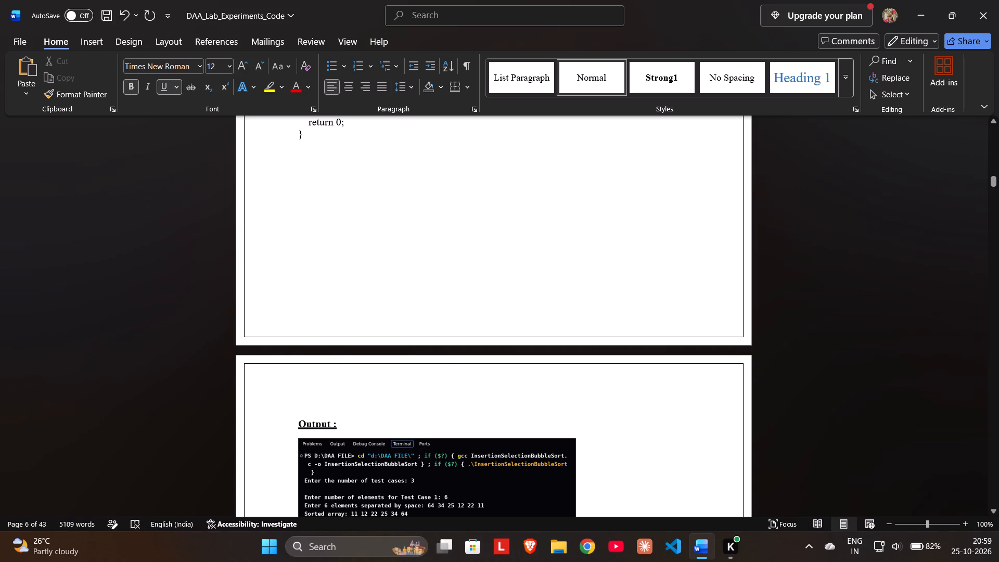
key(Left)
key(Left)
key(Left)
key(Left)
key(Left)
key(Left)
key(Left)
key(Left)
key(BackSpace)
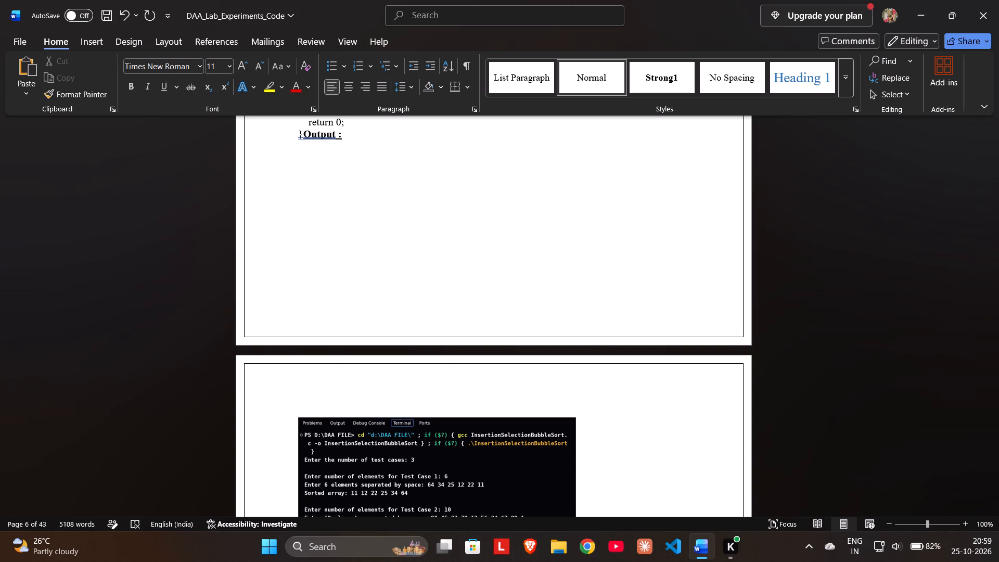
key(Return)
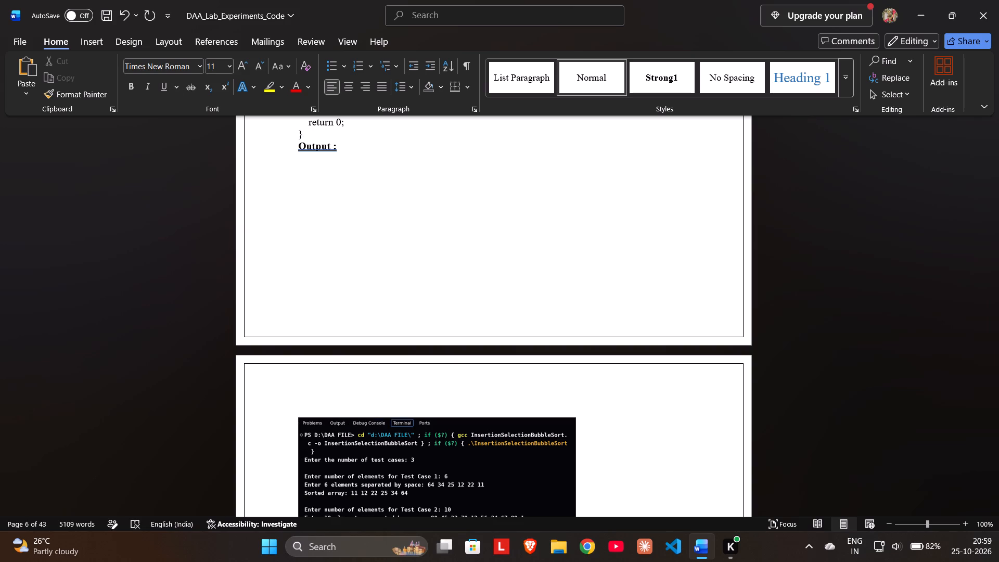
key(Return)
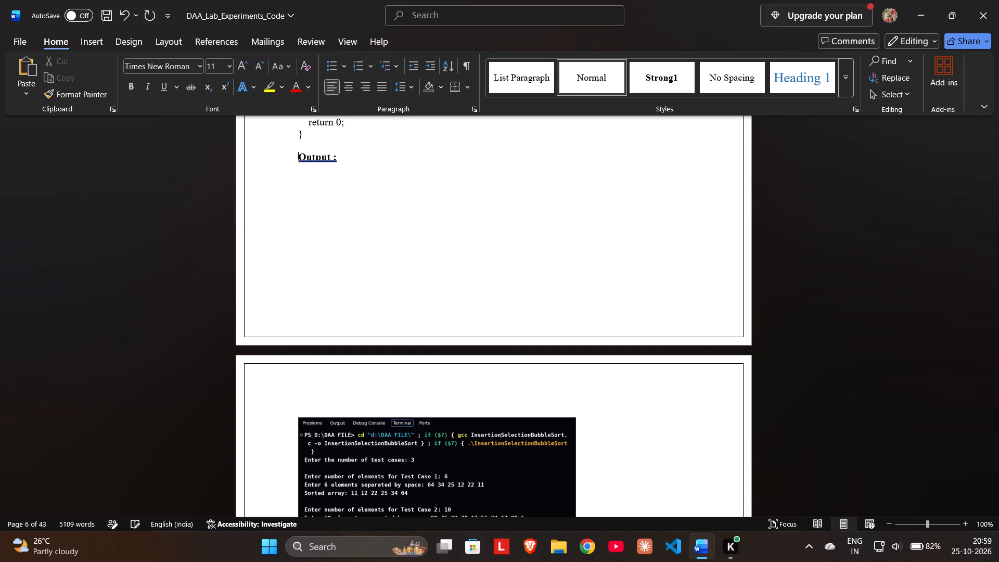
Shrink Experiment 2's terminal screenshot proportionally to roughly three quarters of its width.
click(450, 443)
click(623, 465)
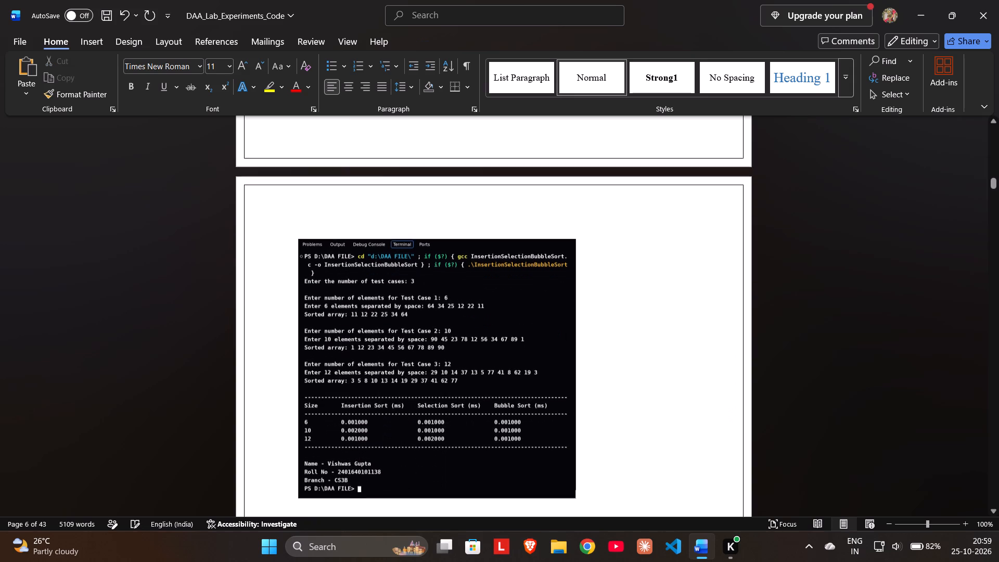
click(543, 401)
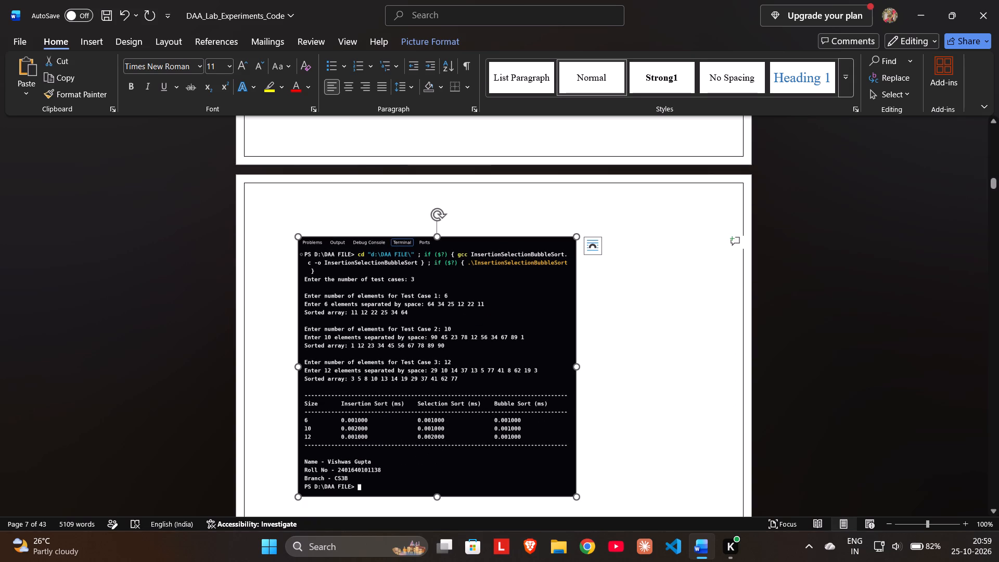
drag(573, 499, 526, 433)
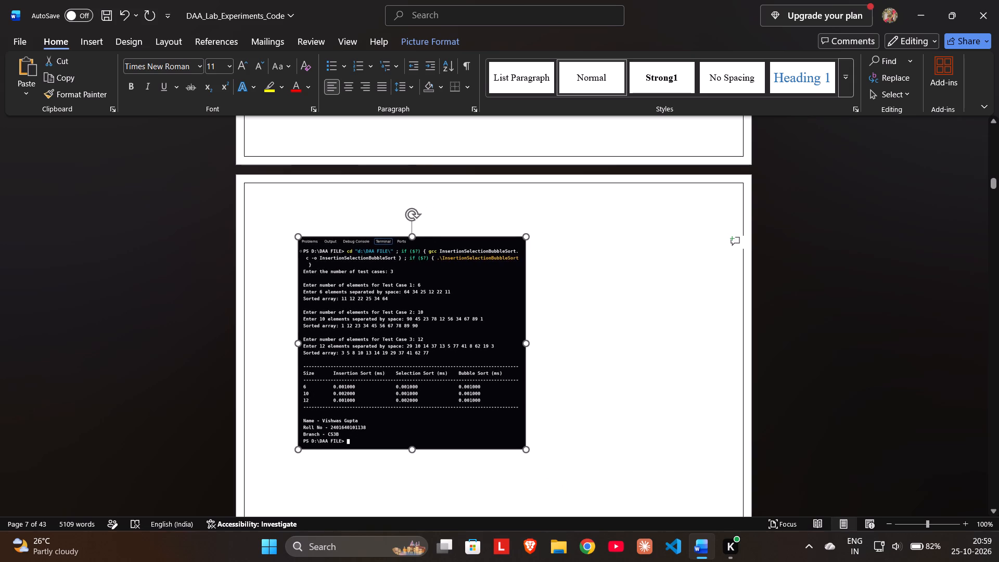
drag(526, 433, 526, 433)
drag(524, 448, 502, 415)
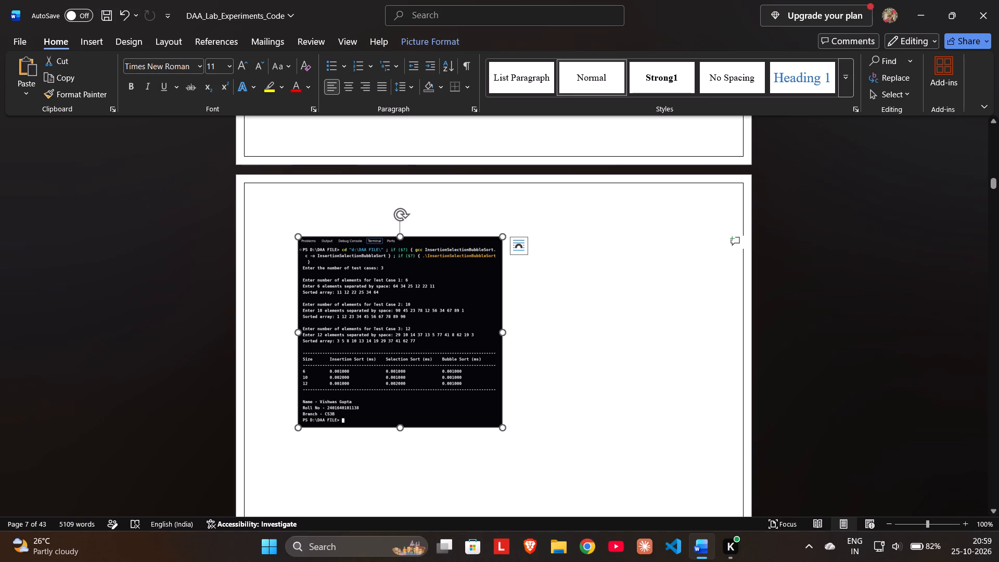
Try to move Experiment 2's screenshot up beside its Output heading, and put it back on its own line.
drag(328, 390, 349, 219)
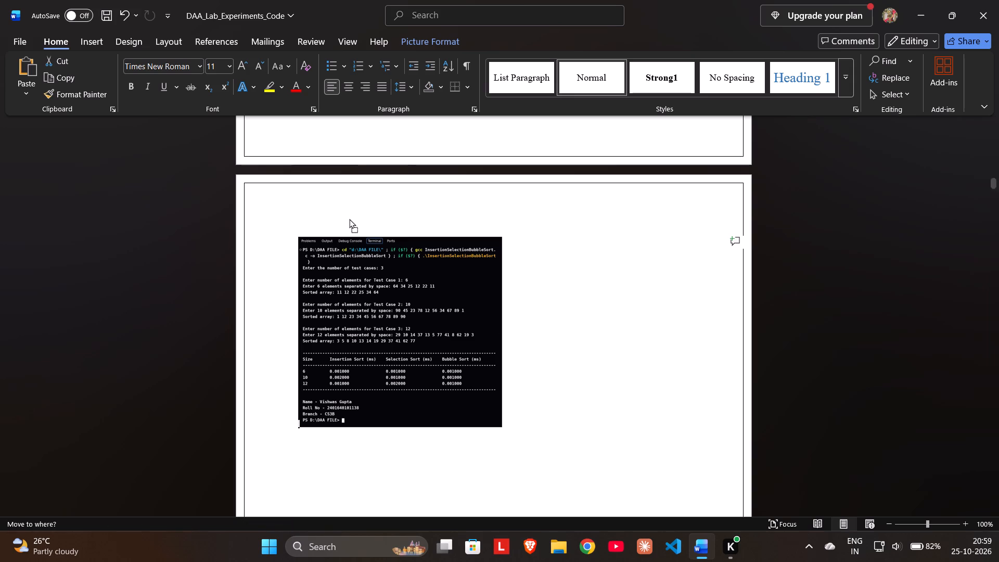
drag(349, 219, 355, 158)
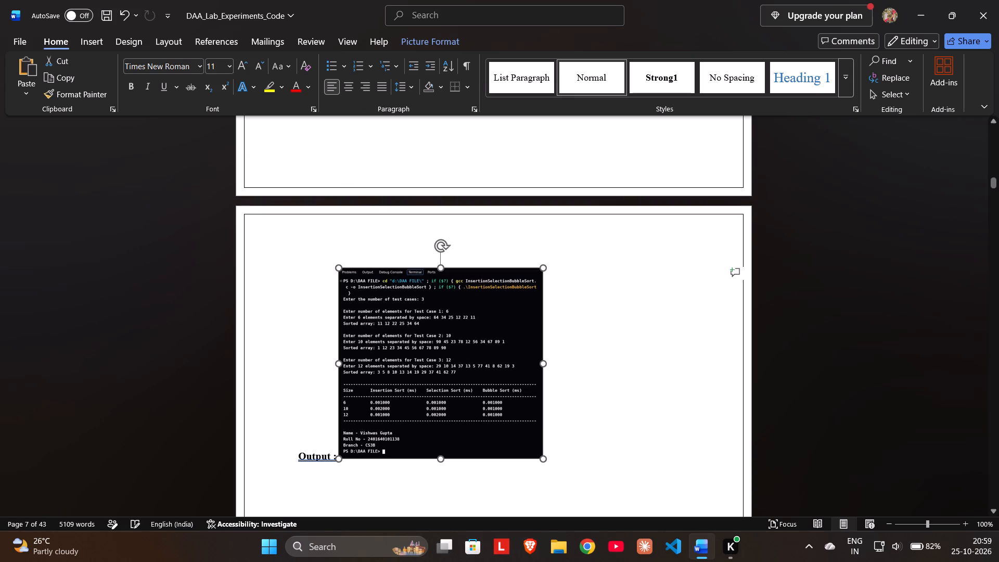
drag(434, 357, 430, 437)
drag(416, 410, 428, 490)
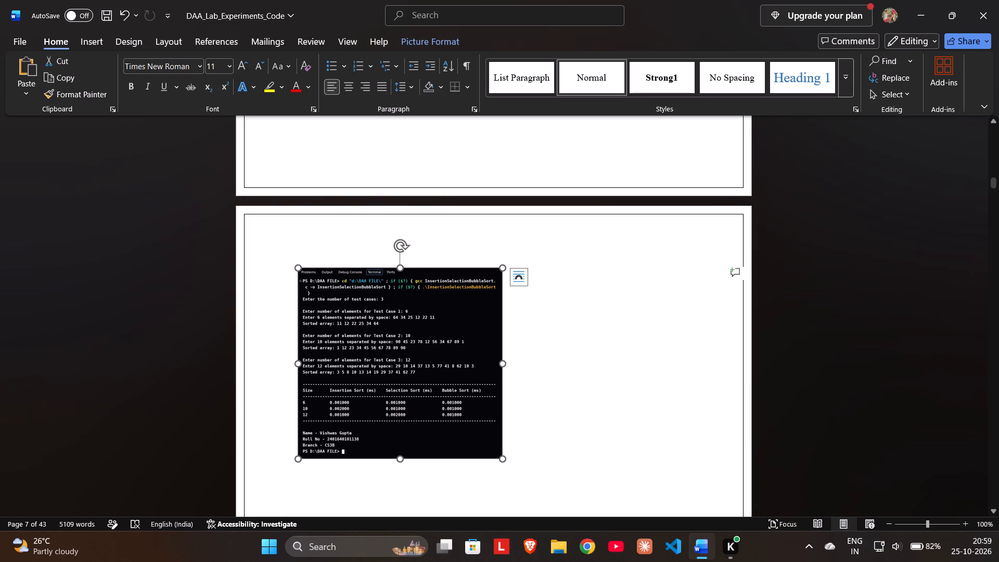
Shrink Experiment 2's screenshot proportionally to about two thirds of its width and delete the break before it to pull it up a page.
drag(502, 456, 428, 326)
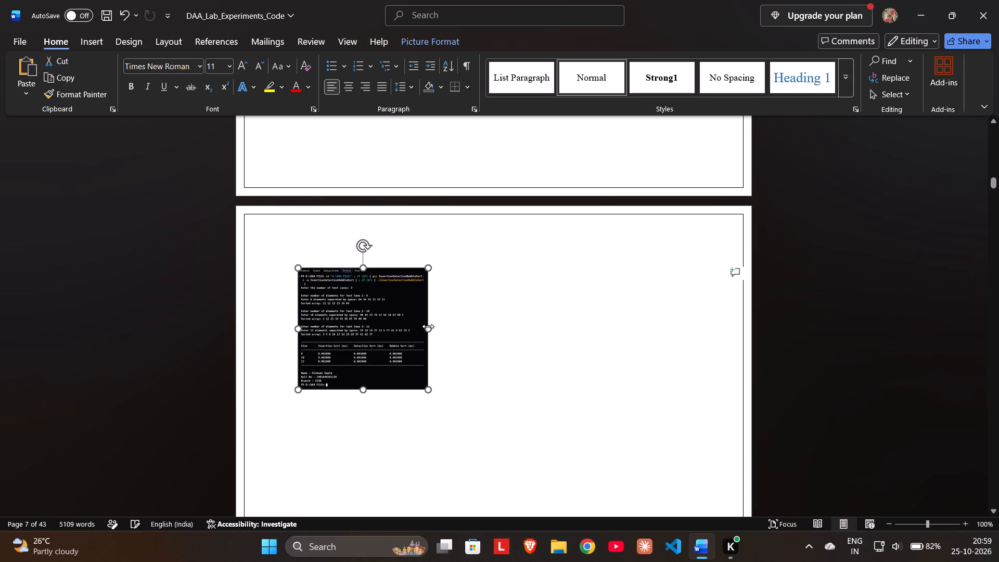
click(292, 276)
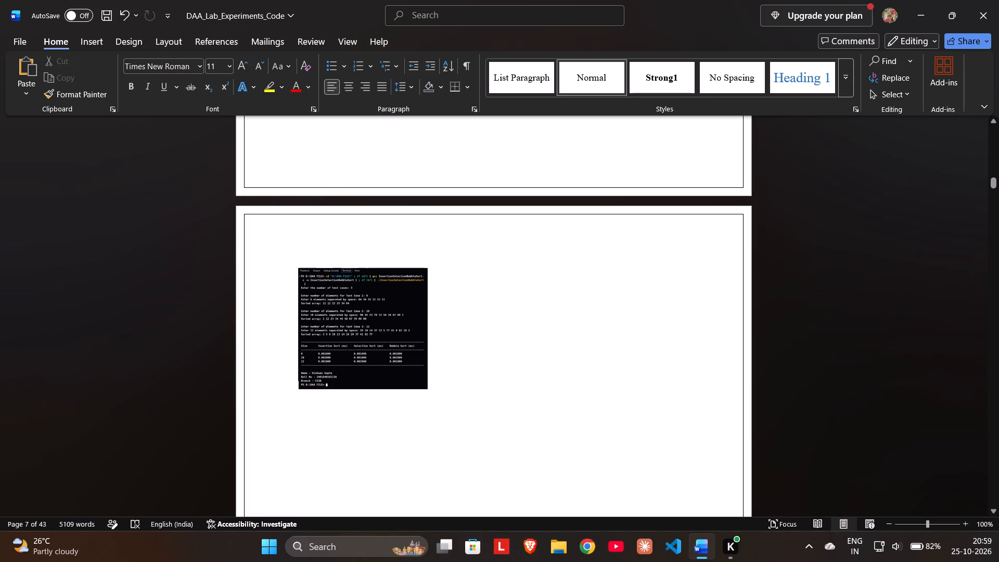
key(BackSpace)
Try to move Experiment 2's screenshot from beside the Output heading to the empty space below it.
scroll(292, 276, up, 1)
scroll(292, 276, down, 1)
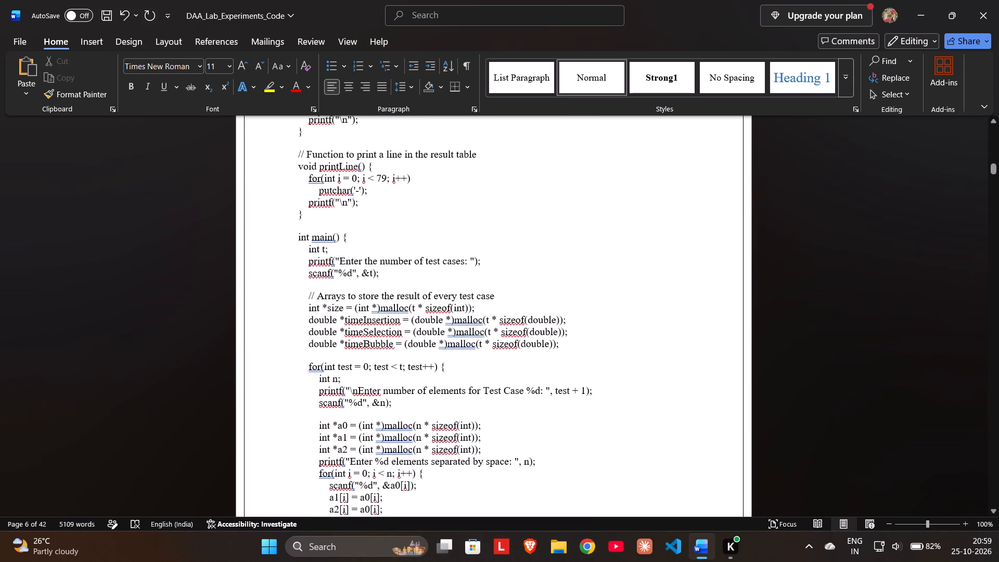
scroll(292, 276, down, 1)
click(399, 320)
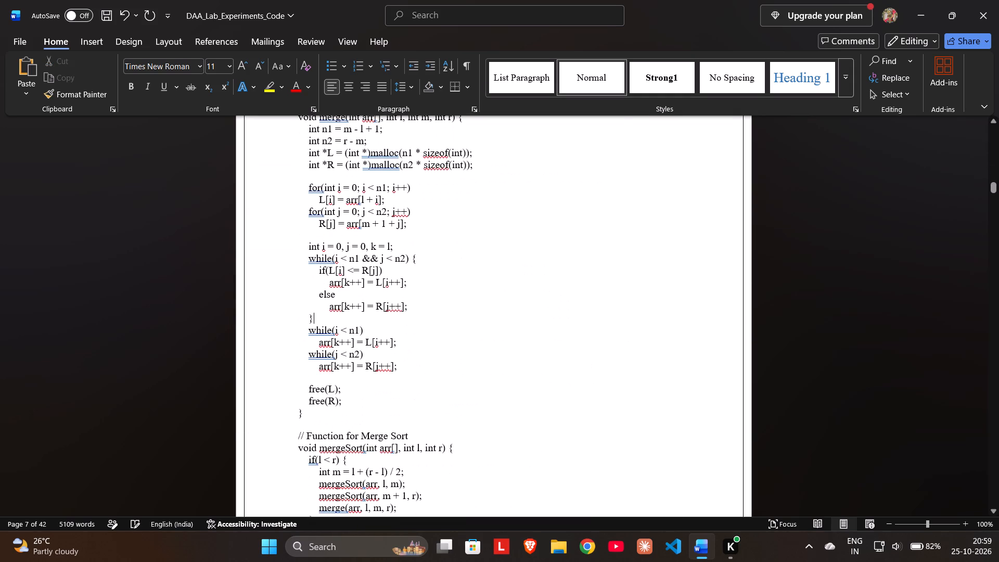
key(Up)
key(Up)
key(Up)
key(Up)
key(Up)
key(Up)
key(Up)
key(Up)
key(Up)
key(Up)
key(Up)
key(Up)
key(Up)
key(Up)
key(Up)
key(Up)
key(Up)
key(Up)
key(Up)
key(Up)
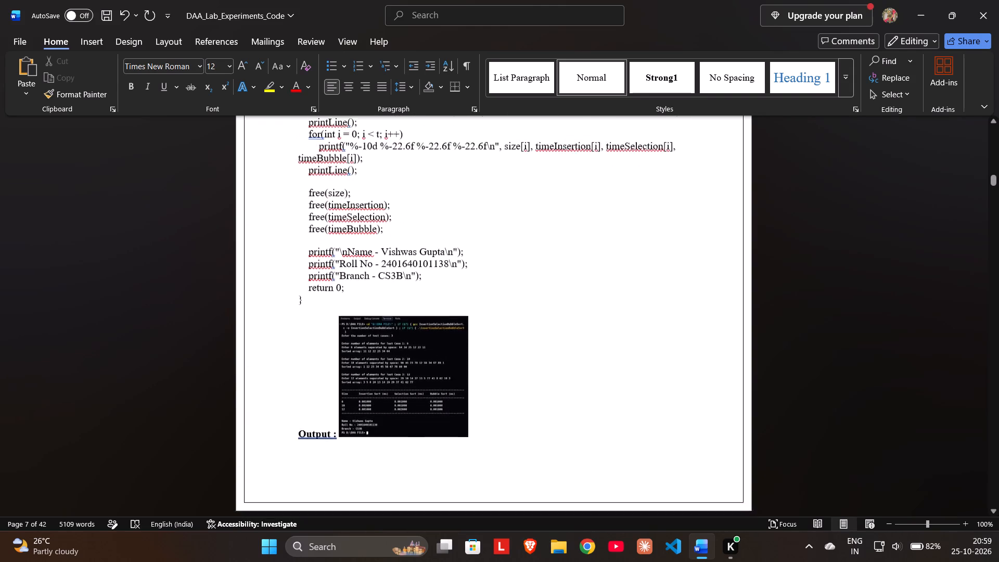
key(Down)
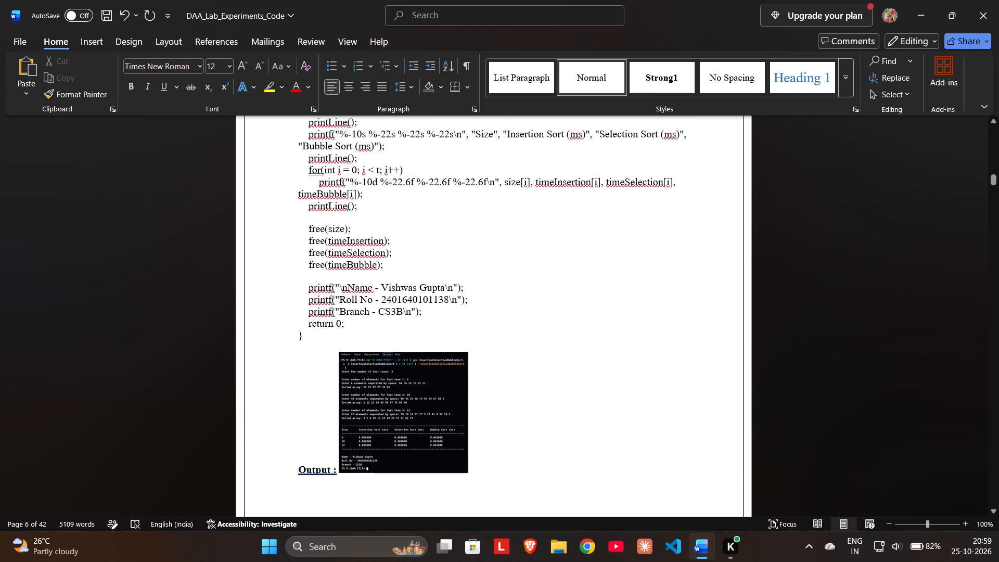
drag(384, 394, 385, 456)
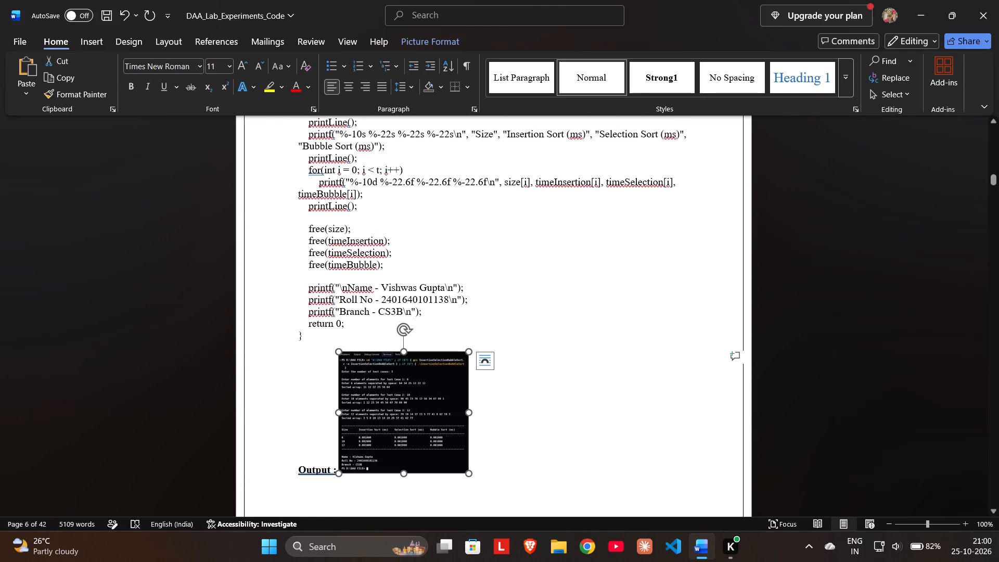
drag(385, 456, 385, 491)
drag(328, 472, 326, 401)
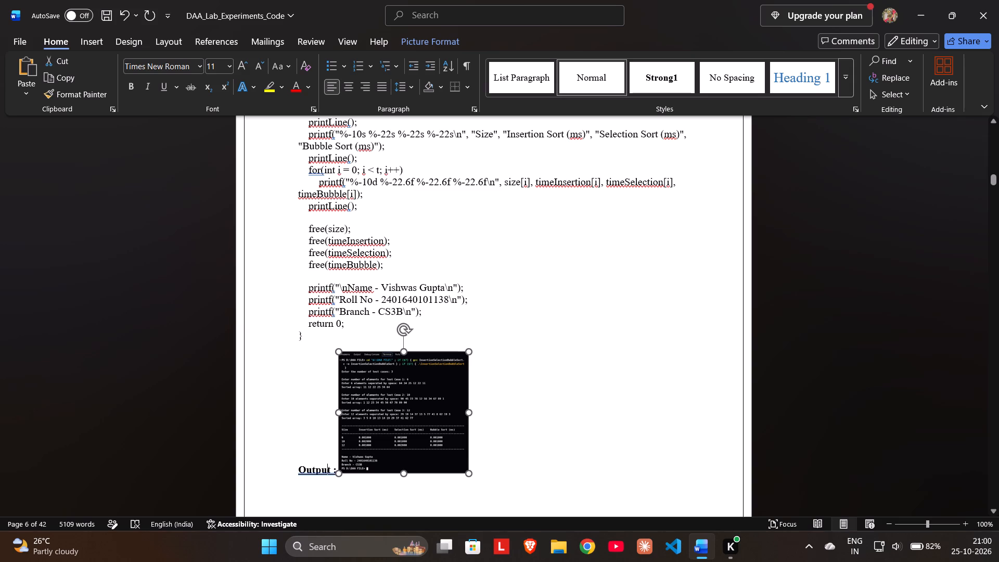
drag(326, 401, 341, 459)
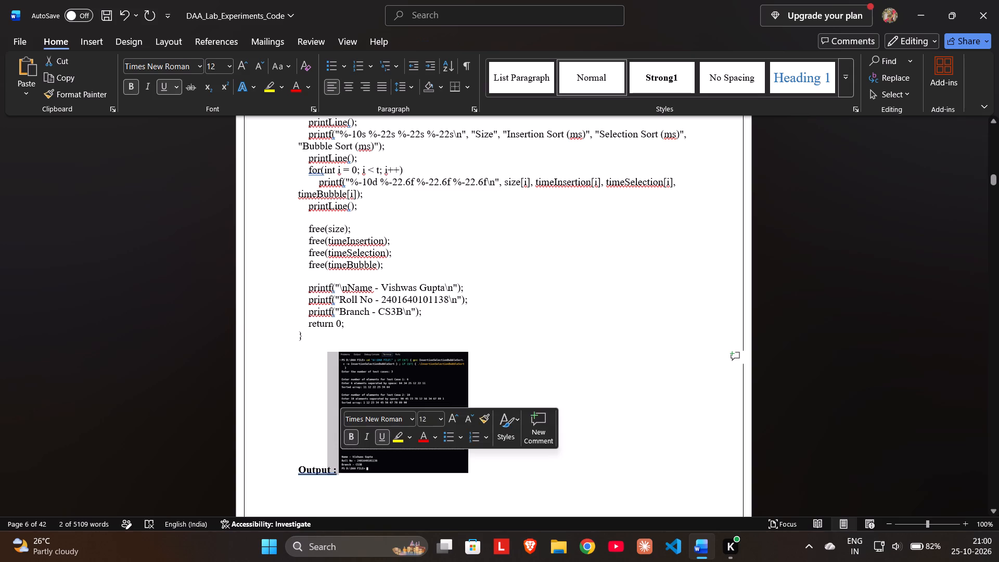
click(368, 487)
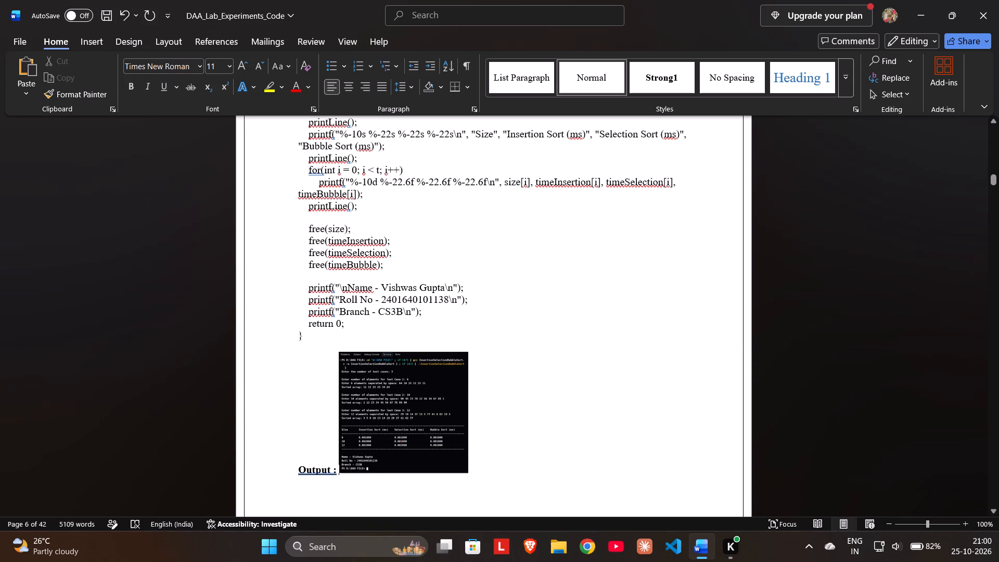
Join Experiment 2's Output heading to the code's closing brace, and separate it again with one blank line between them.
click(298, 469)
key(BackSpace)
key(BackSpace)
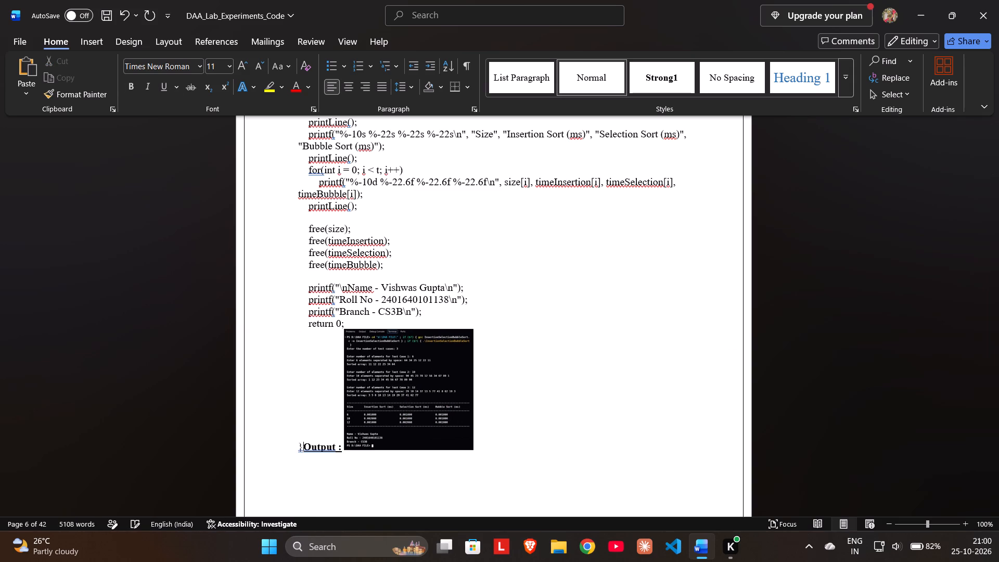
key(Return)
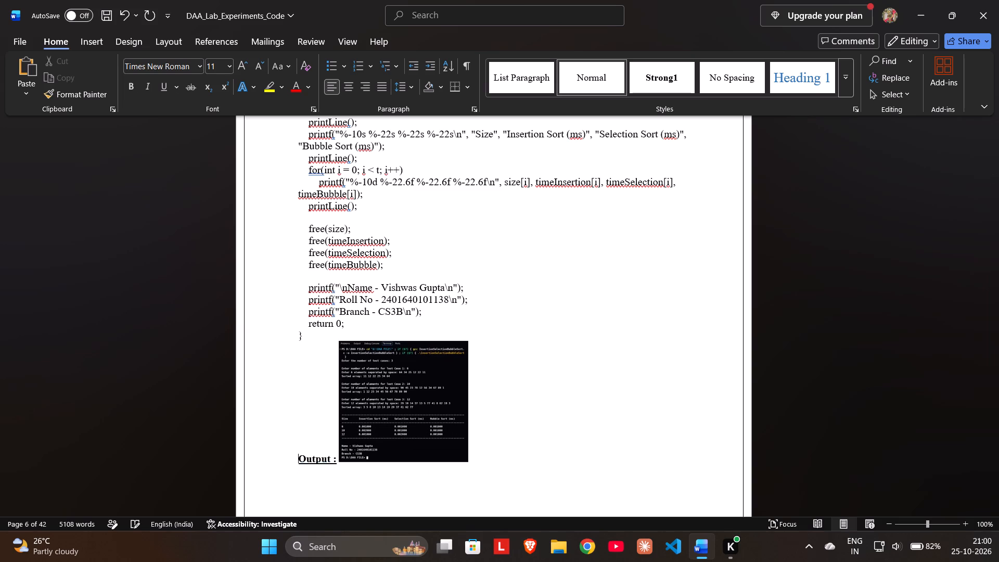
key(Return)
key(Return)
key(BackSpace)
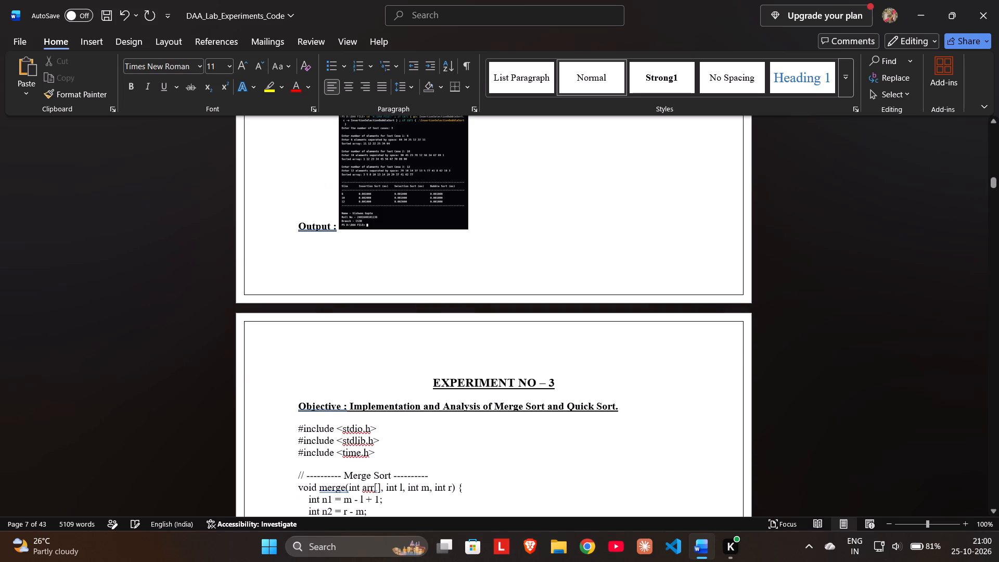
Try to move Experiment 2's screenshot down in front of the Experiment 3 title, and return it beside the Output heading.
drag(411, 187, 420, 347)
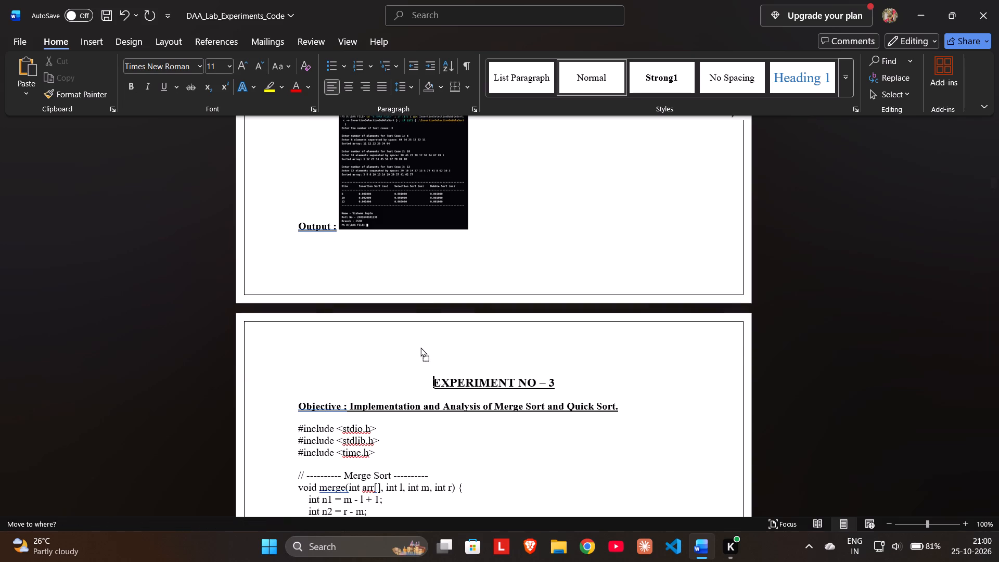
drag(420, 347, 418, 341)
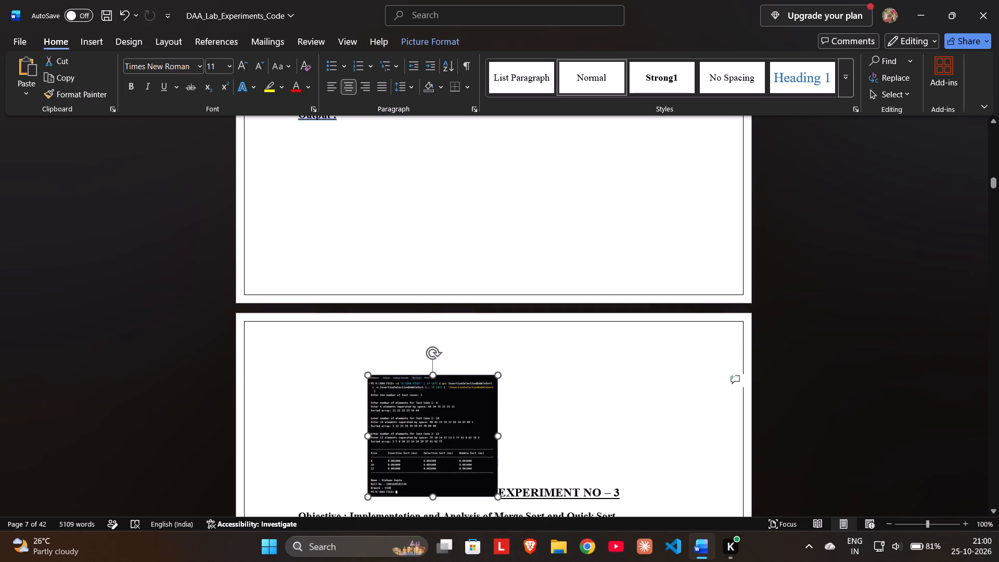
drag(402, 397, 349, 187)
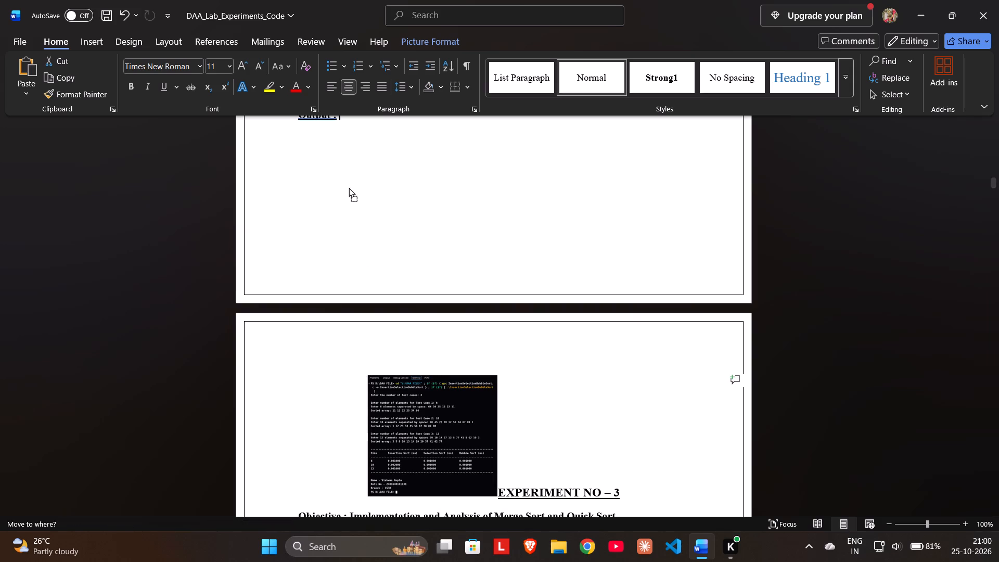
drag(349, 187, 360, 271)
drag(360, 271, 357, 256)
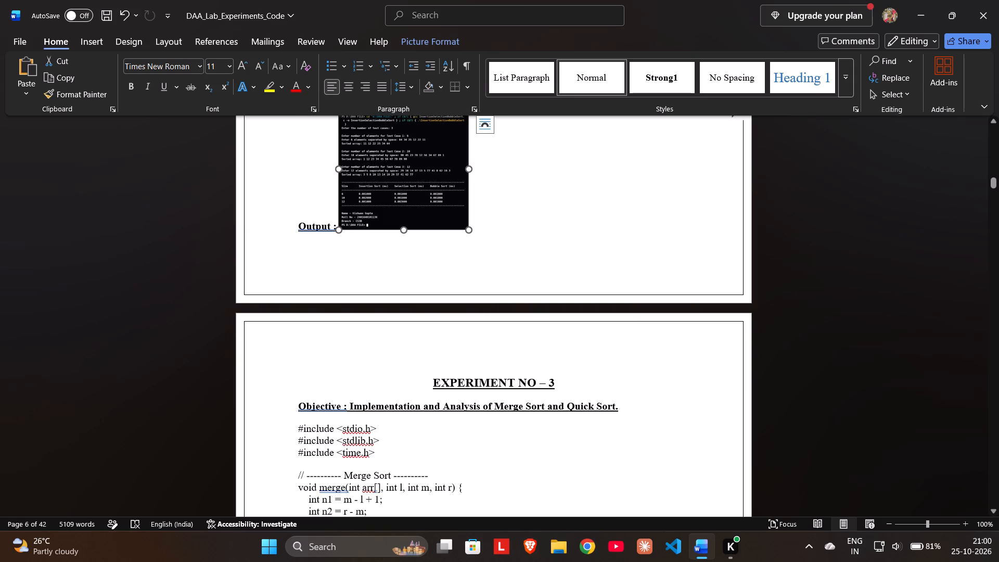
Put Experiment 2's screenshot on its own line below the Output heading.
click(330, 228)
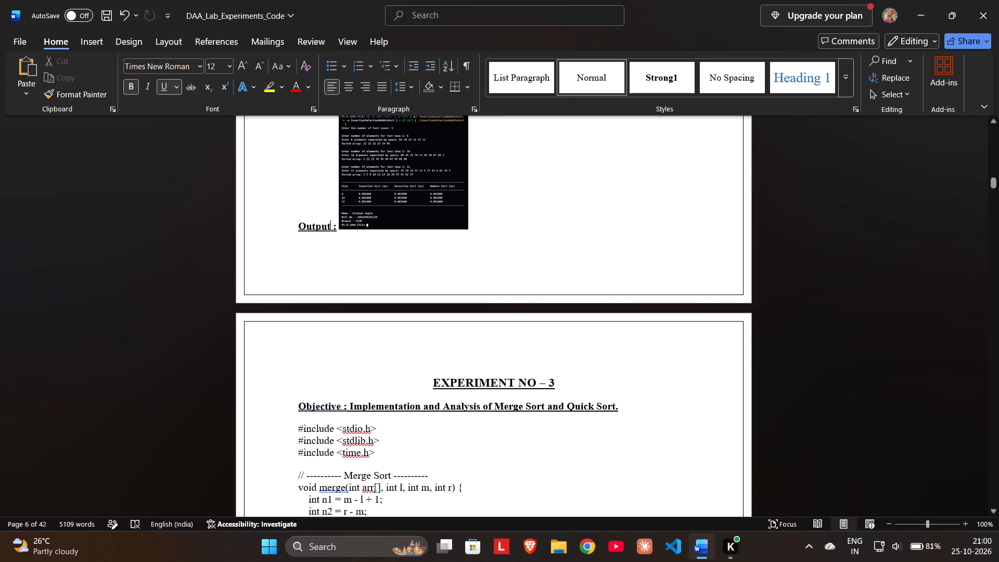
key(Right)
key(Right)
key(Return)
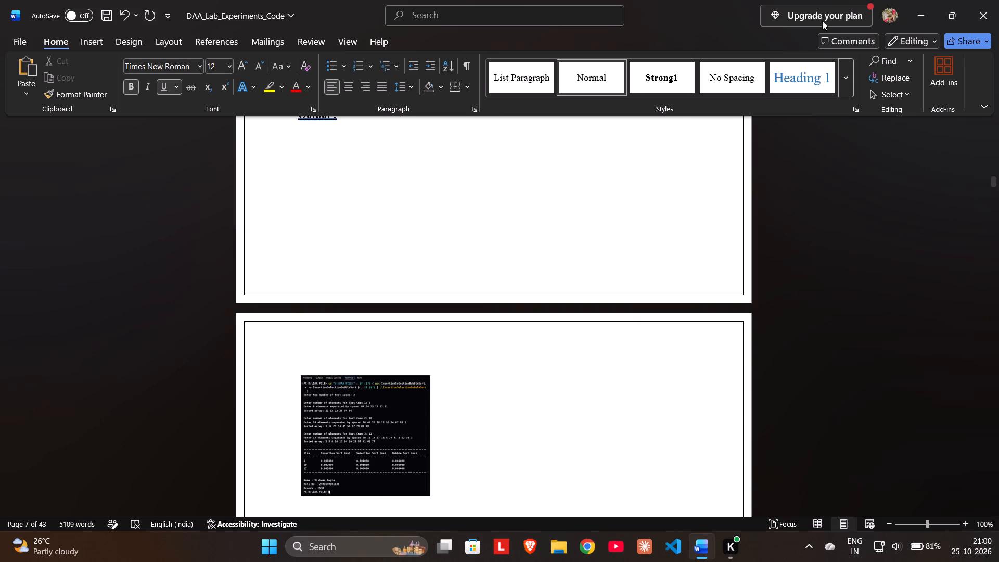
Undo the Experiment 2 heading and screenshot changes back to the Output heading starting its own page above the unshrunk screenshot.
click(123, 12)
click(123, 12)
click(123, 12)
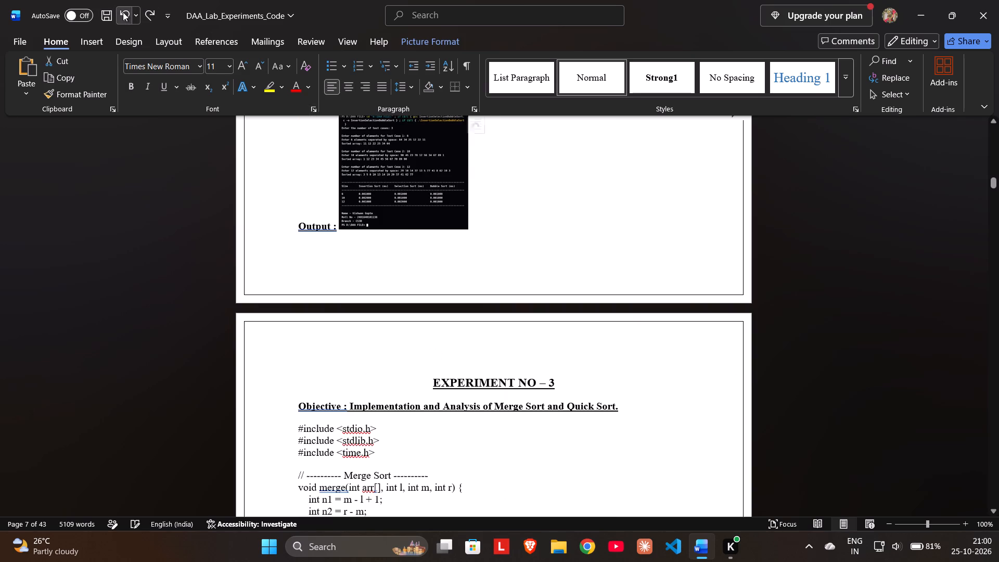
click(123, 12)
click(123, 12)
click(123, 12)
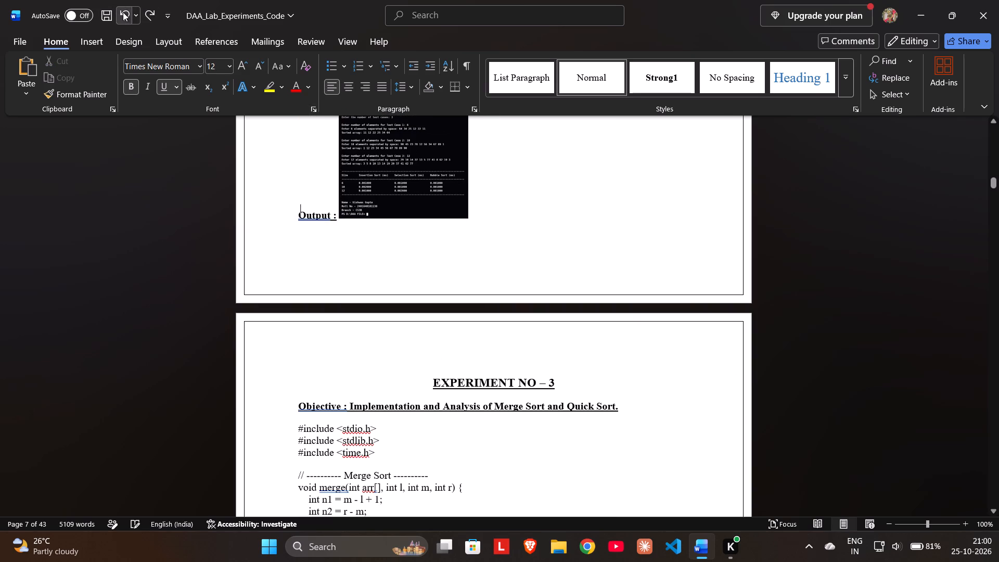
click(123, 12)
click(123, 12)
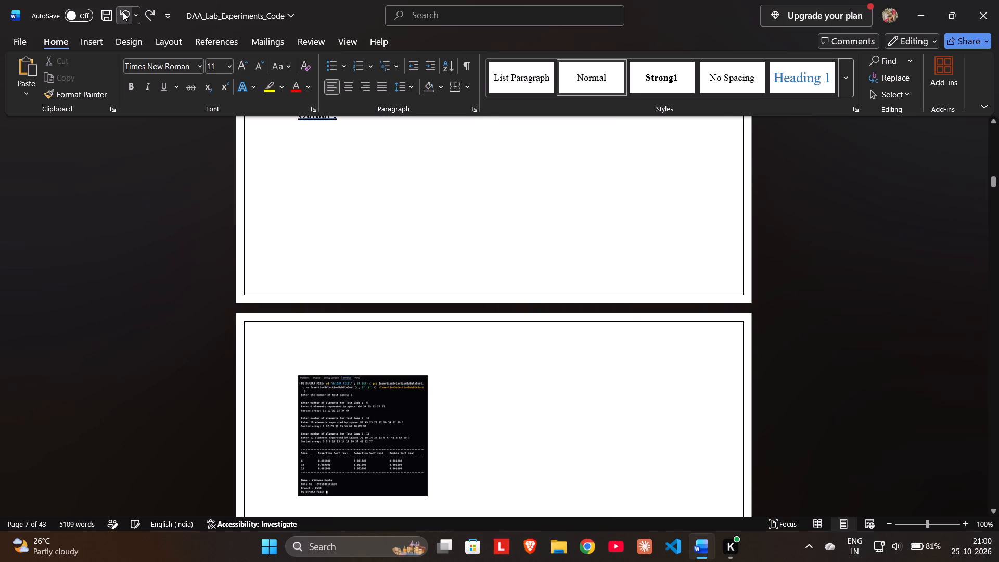
click(125, 20)
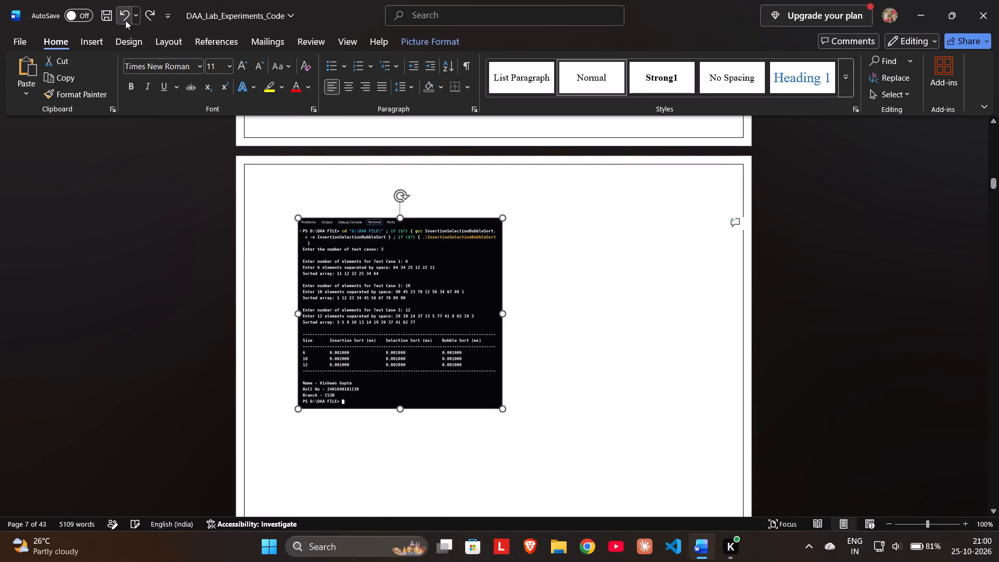
click(120, 7)
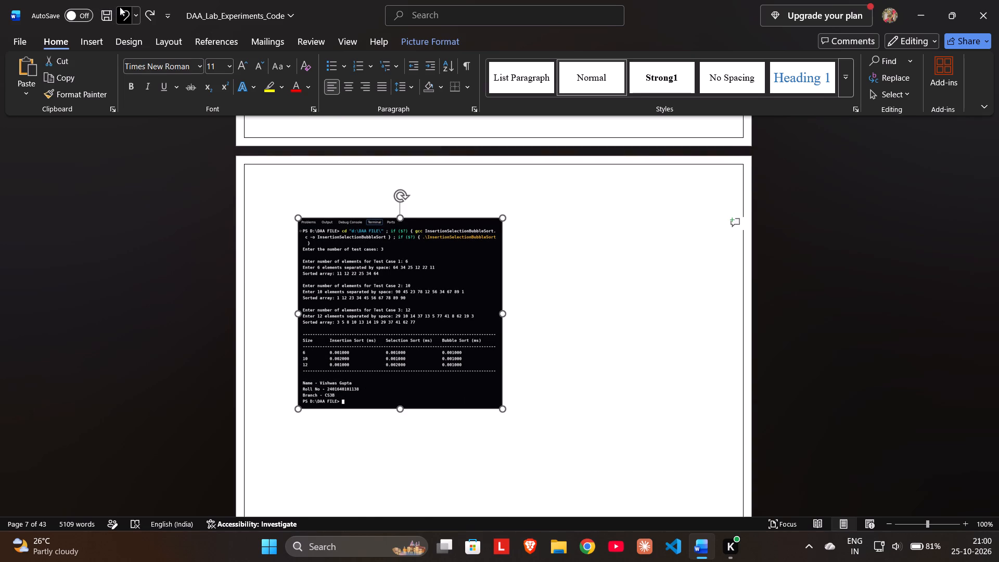
click(120, 7)
click(120, 7)
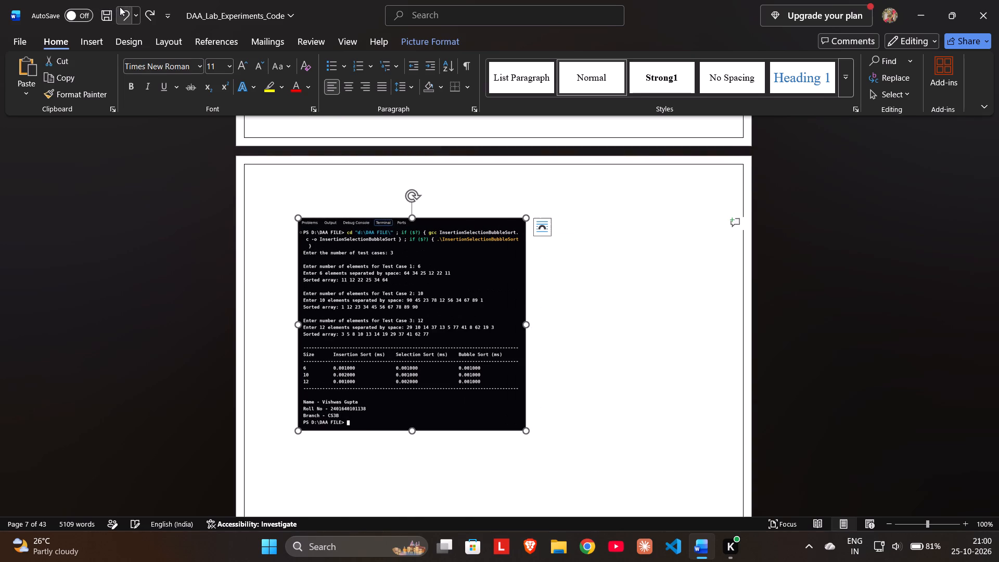
click(120, 7)
click(120, 7)
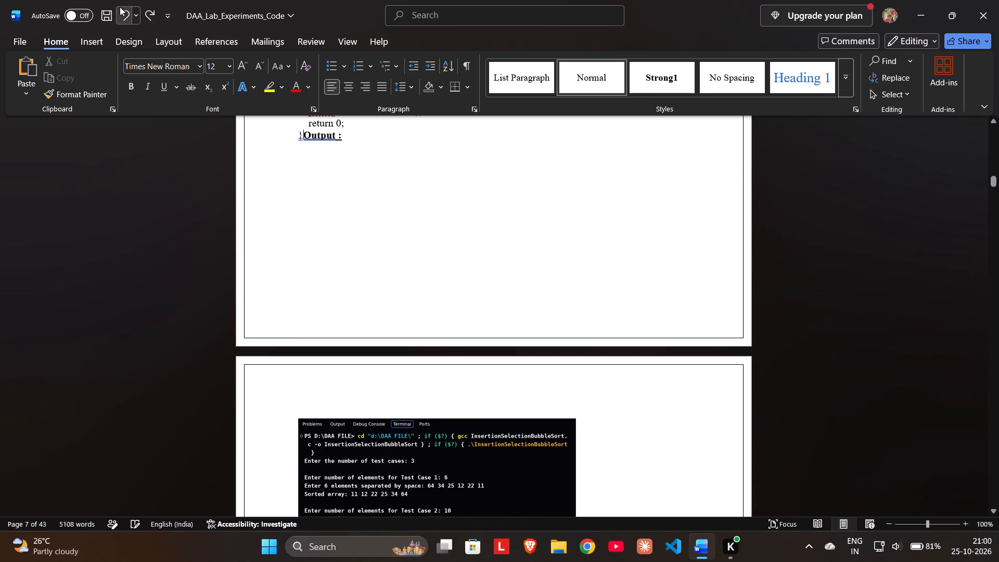
click(125, 10)
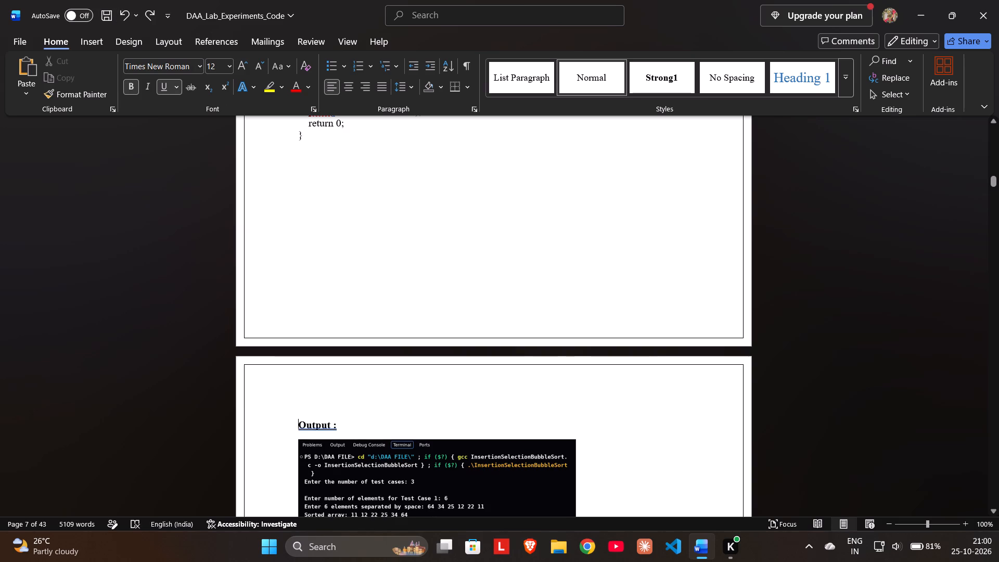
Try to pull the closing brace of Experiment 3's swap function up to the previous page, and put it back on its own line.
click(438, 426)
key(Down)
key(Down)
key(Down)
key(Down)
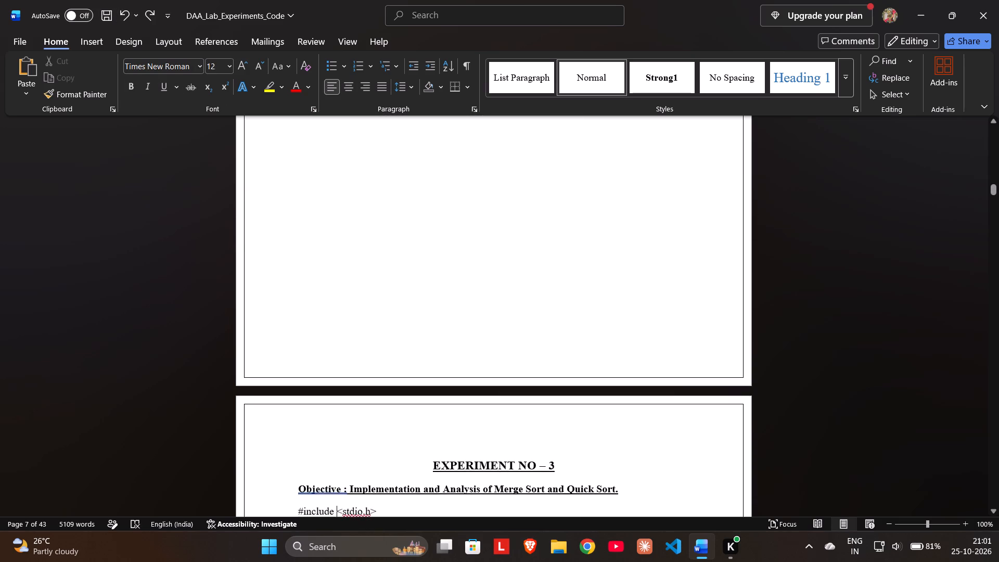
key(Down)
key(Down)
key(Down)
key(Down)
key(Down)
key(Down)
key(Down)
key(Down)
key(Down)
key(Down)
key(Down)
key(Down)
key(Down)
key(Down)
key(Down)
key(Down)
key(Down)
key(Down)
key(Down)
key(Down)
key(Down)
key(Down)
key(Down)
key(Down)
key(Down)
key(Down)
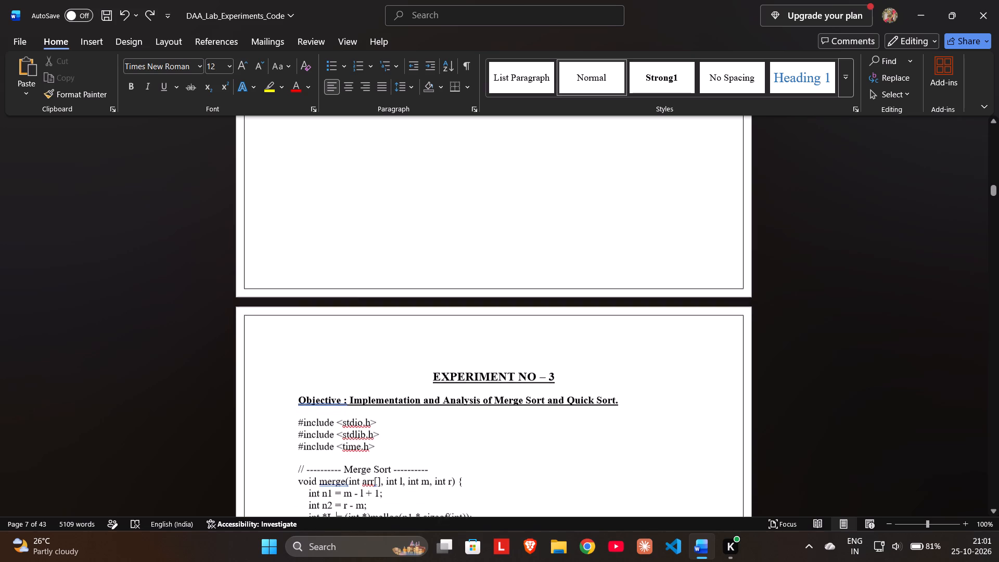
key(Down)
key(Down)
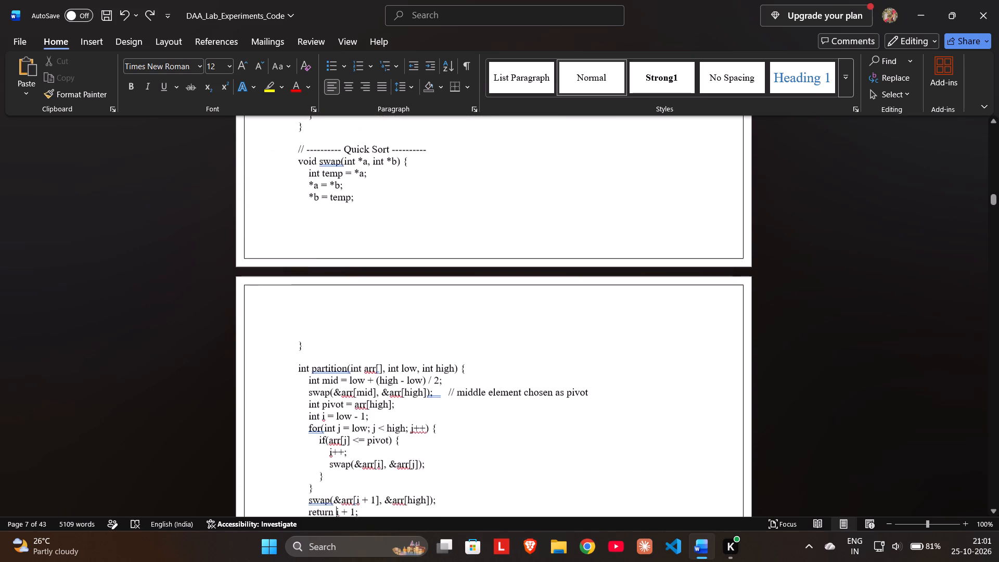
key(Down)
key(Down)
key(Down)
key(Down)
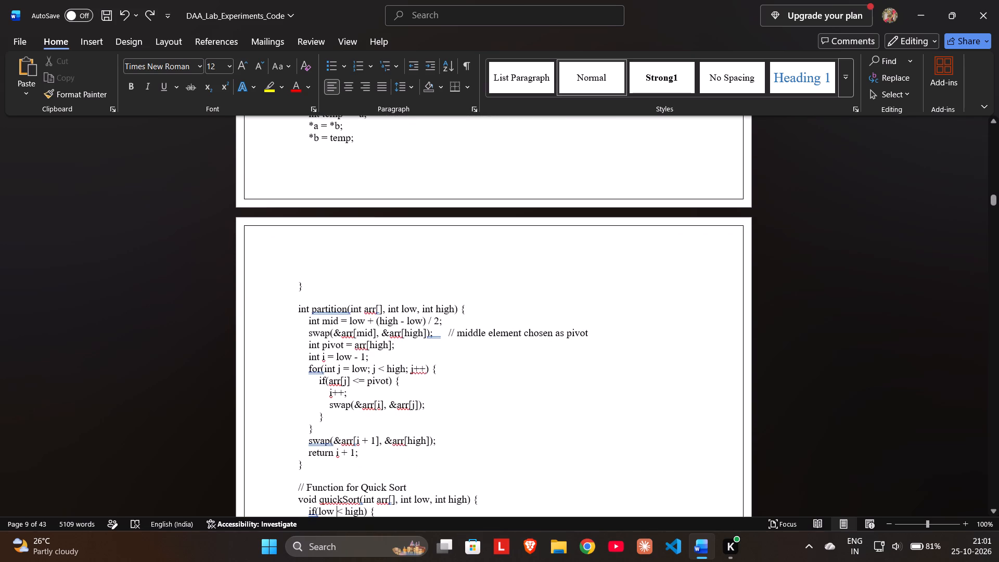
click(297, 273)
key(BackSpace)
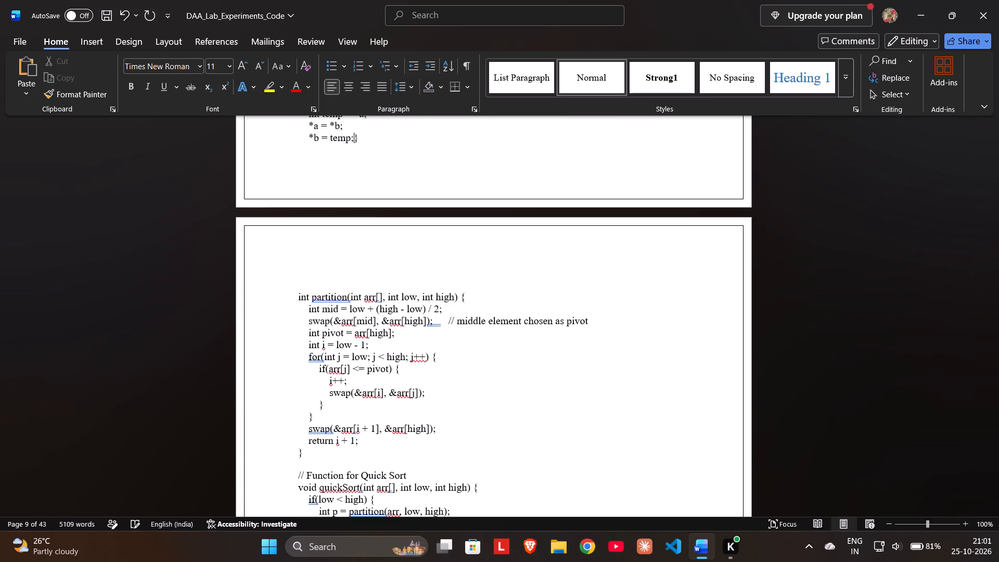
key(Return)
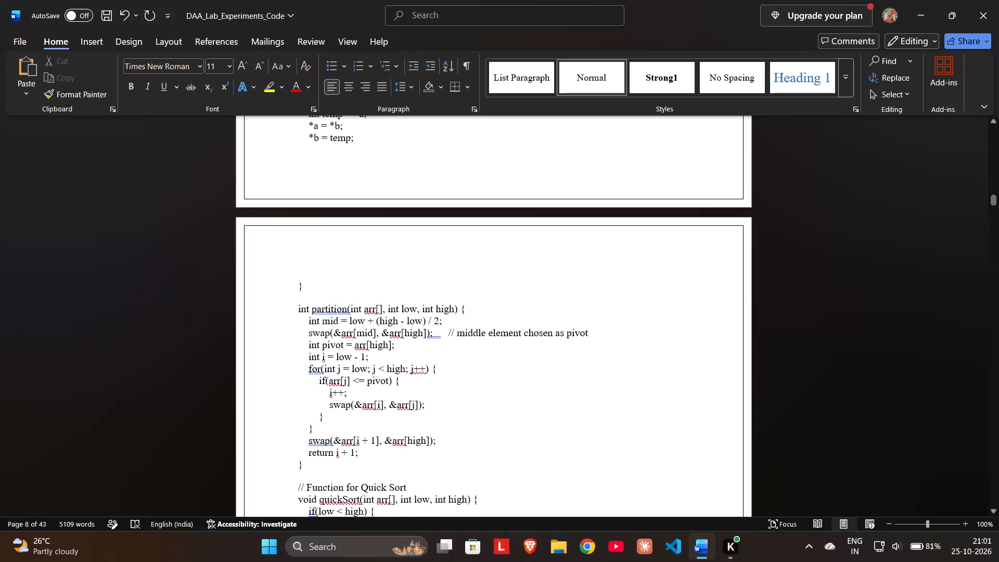
Check the rest of Experiment 3's code, page breaks and output screenshot as far as the Experiment 4 title.
click(385, 389)
key(Down)
key(Down)
key(Down)
key(Down)
key(Down)
key(Down)
key(Down)
key(Down)
key(Down)
key(Down)
key(Down)
key(Down)
key(Down)
key(Down)
key(Down)
key(Down)
key(Down)
key(Down)
key(Down)
key(Down)
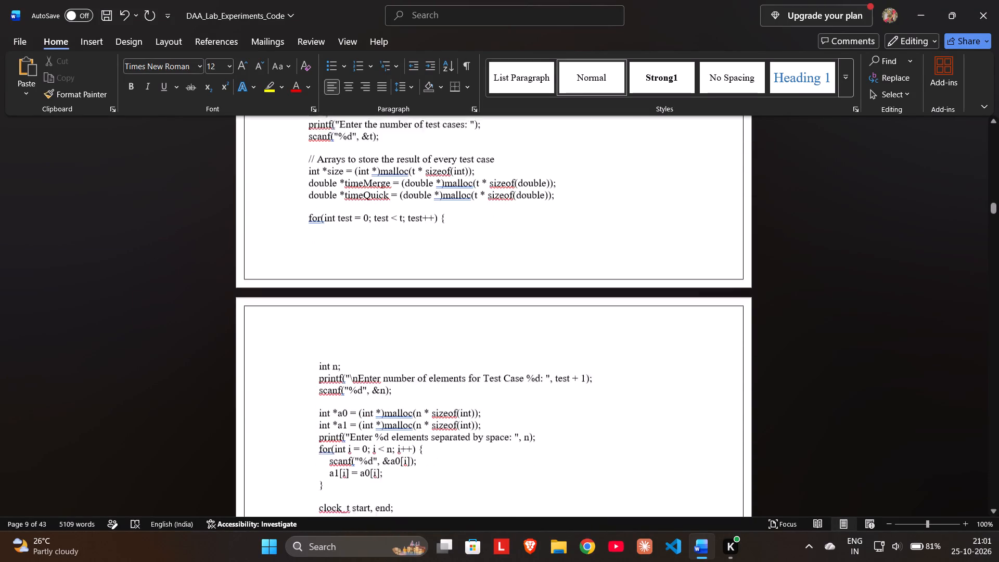
key(Down)
key(Down)
key(Down)
key(Down)
key(Down)
key(Down)
key(Down)
key(Down)
key(Down)
key(Down)
key(Down)
key(Down)
key(Down)
key(Down)
key(Down)
key(Down)
key(Down)
key(Down)
key(Down)
key(Down)
key(Down)
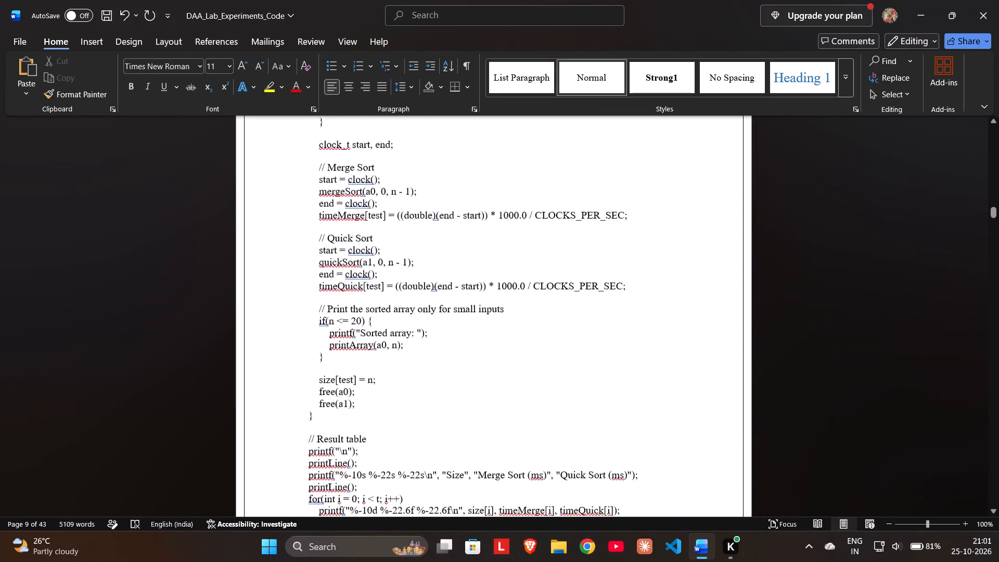
key(Up)
key(Up)
key(Up)
key(Up)
key(Up)
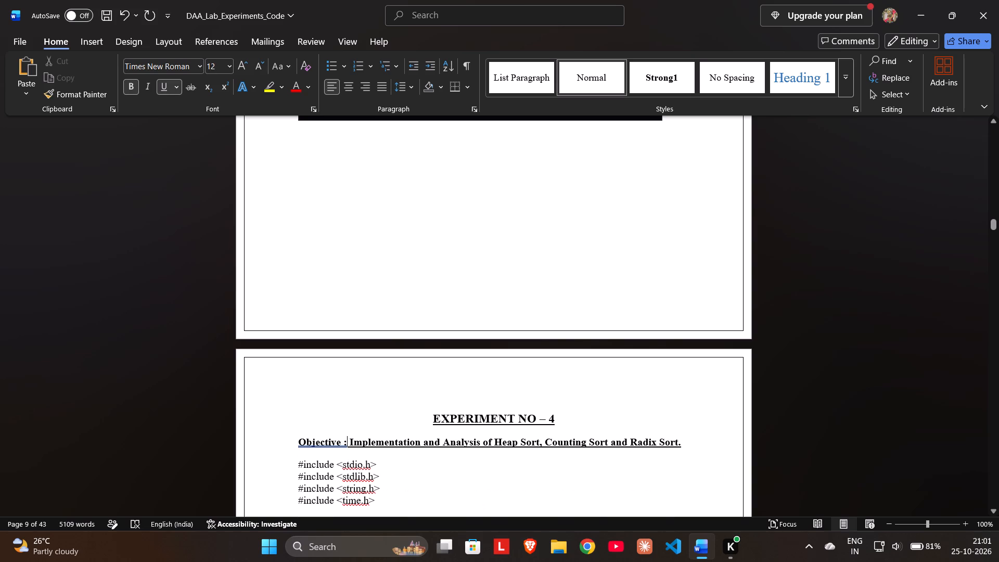
key(Up)
key(Up)
key(Up)
Shrink Experiment 3's merge and quick sort output screenshot proportionally to about four-fifths of its size, keeping it below the Output heading.
click(521, 341)
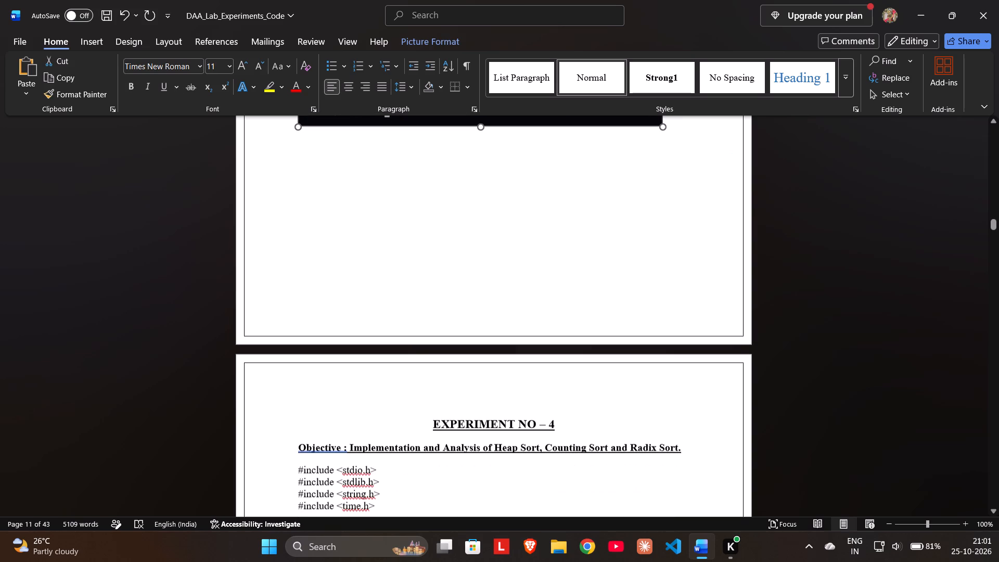
click(621, 122)
double_click(621, 122)
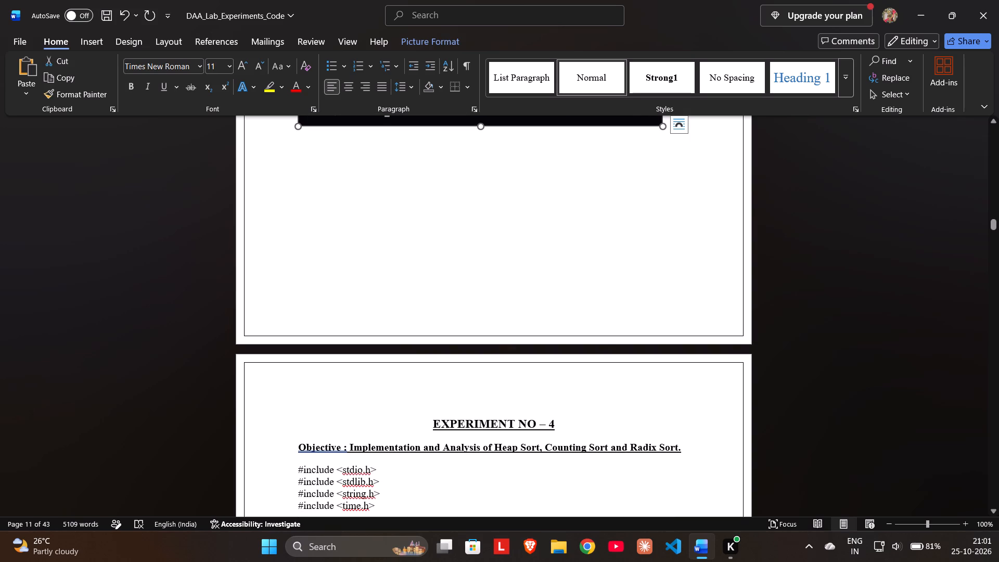
click(623, 161)
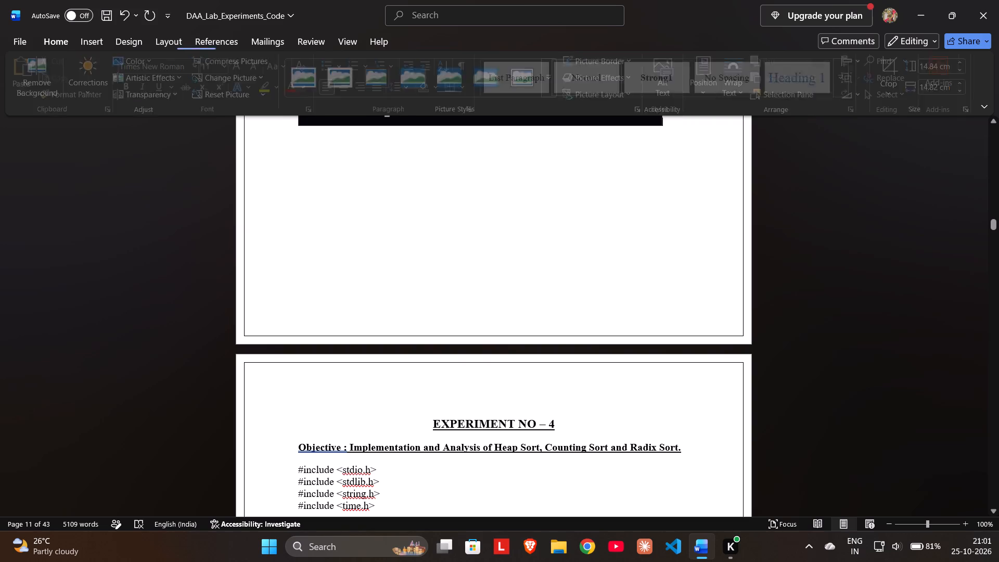
click(484, 126)
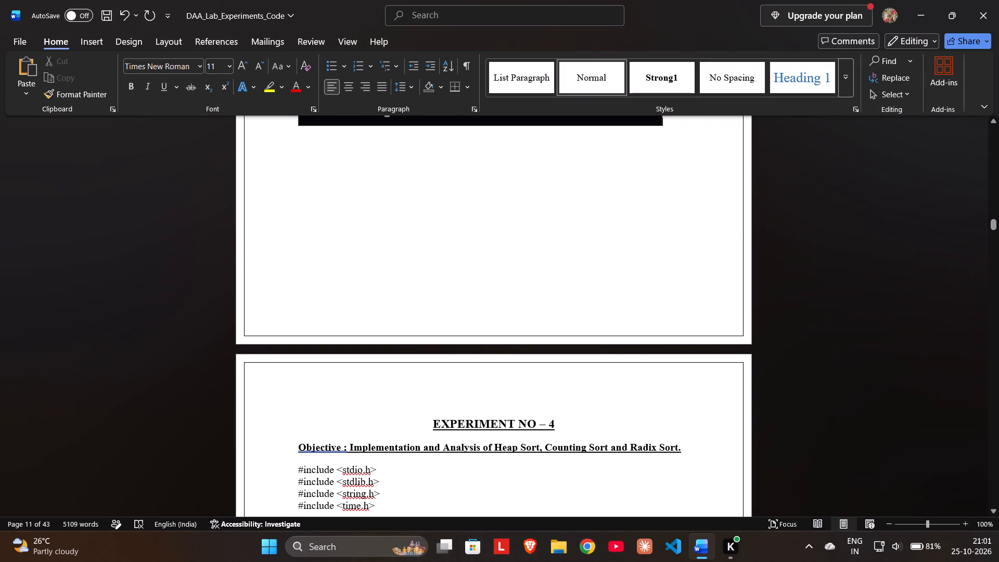
scroll(511, 180, up, 3)
key(Up)
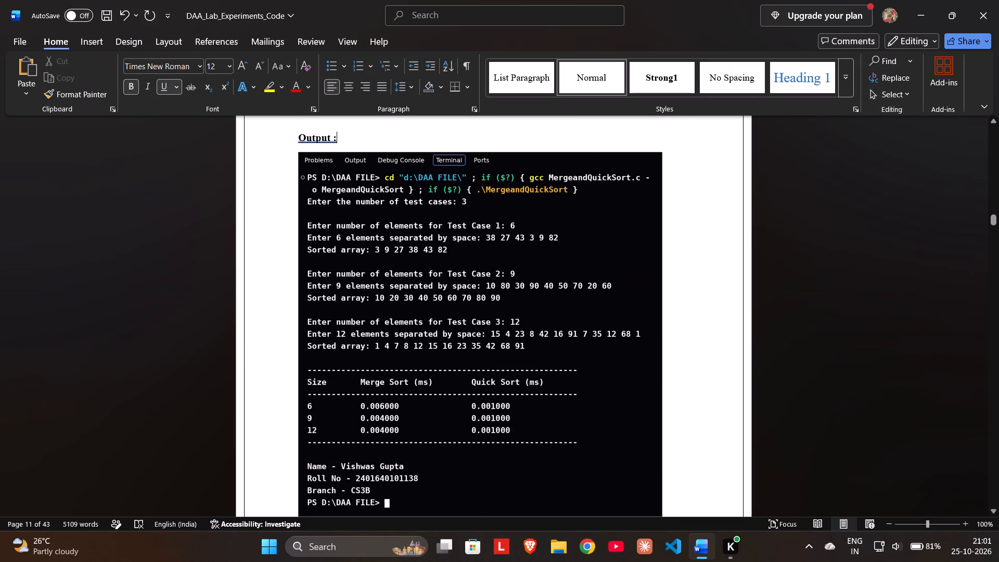
click(529, 245)
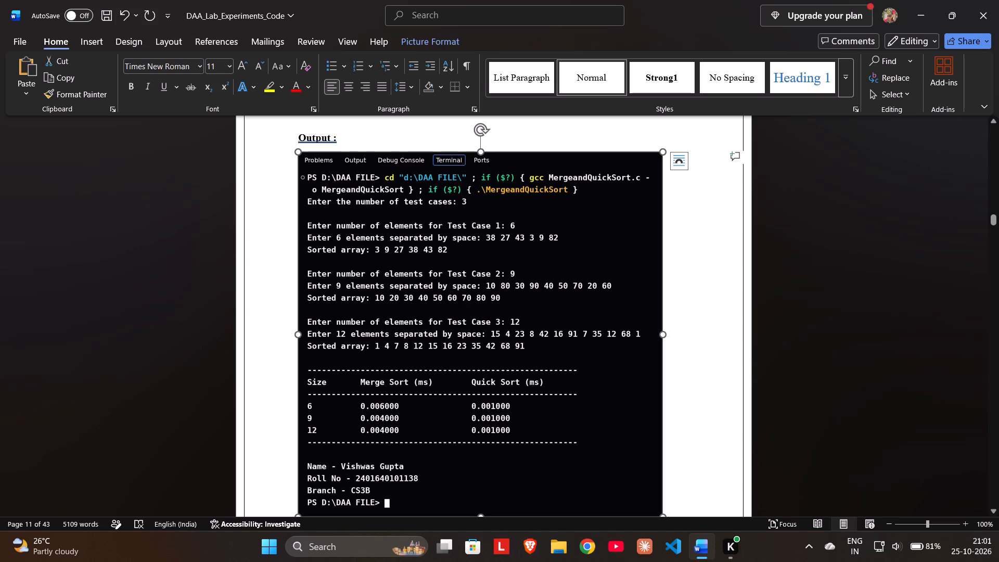
drag(663, 151, 622, 224)
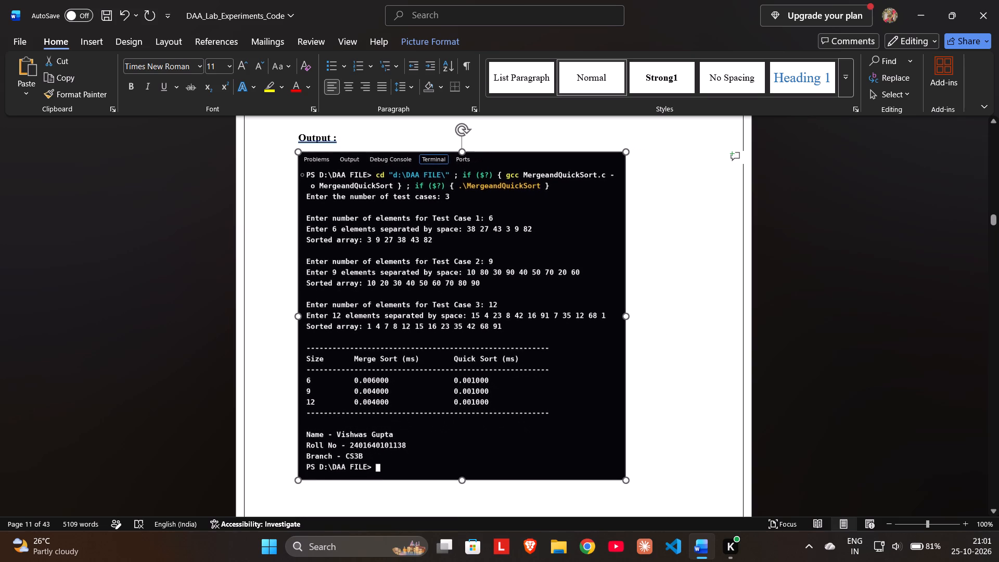
drag(622, 224, 622, 224)
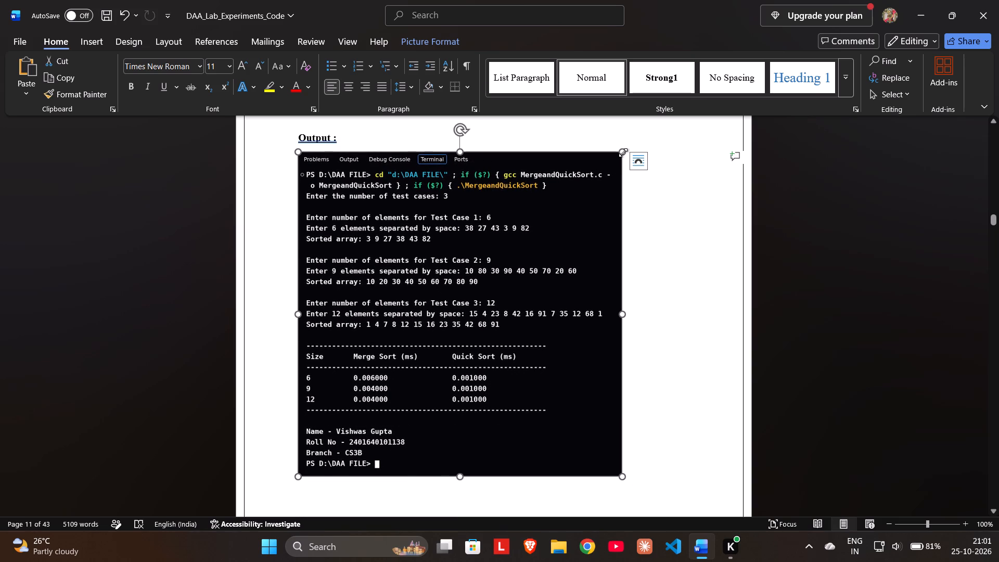
drag(623, 151, 607, 181)
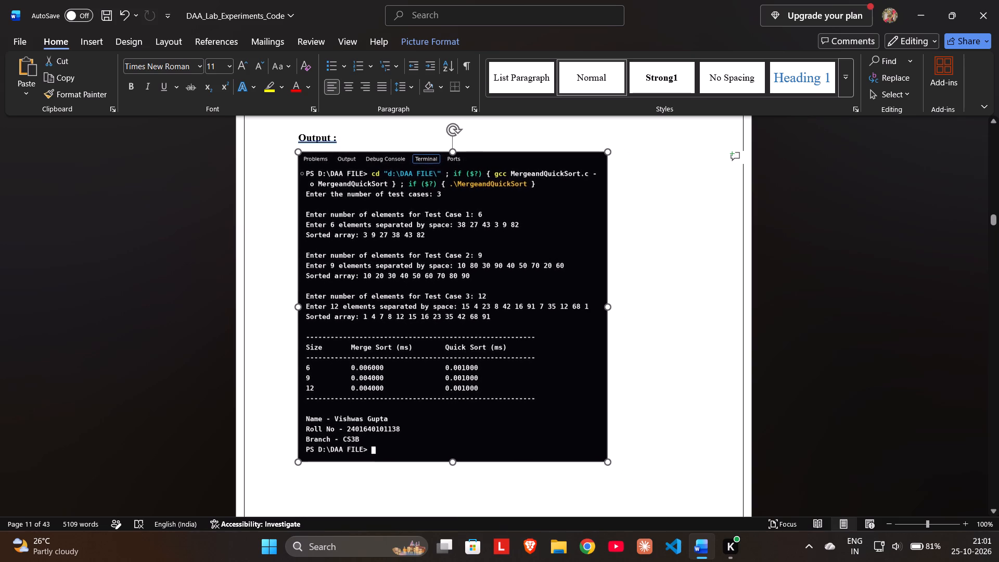
drag(607, 181, 595, 201)
click(665, 278)
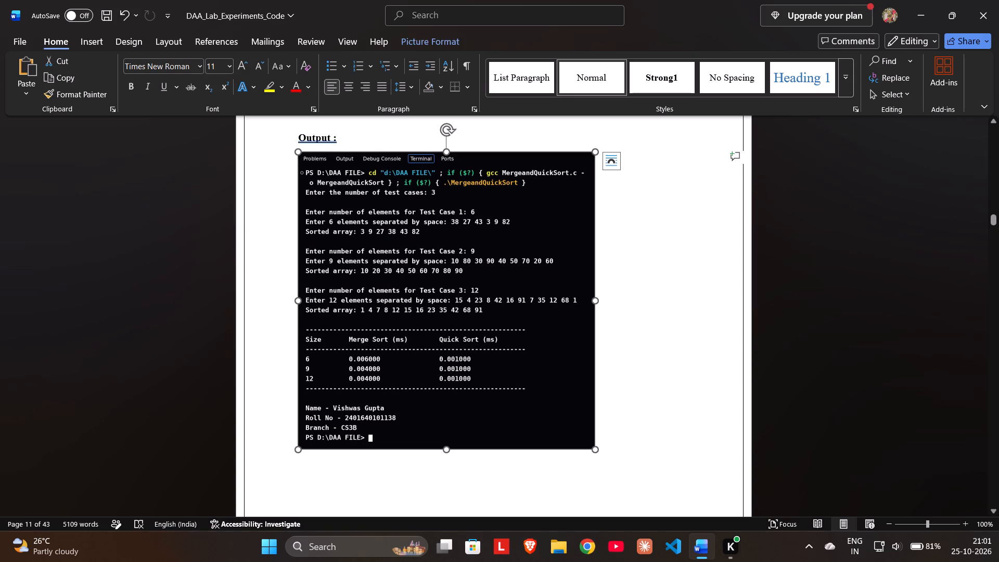
Check Experiment 4's code, page breaks and output screenshot as far as the start of Experiment 5.
click(639, 470)
key(Down)
key(Down)
key(Down)
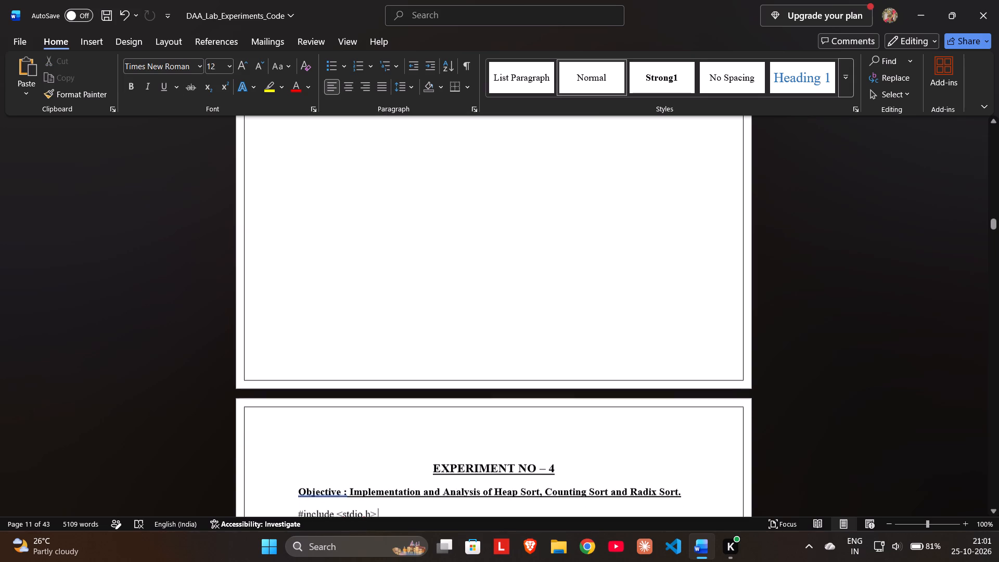
key(Down)
key(Down)
key(Down)
key(Down)
key(Down)
key(Down)
key(Down)
key(Down)
key(Down)
key(Down)
key(Down)
key(Down)
key(Down)
key(Down)
key(Down)
key(Down)
key(Down)
key(Down)
key(Down)
key(Down)
key(Down)
key(Down)
key(Down)
key(Down)
key(Down)
key(Down)
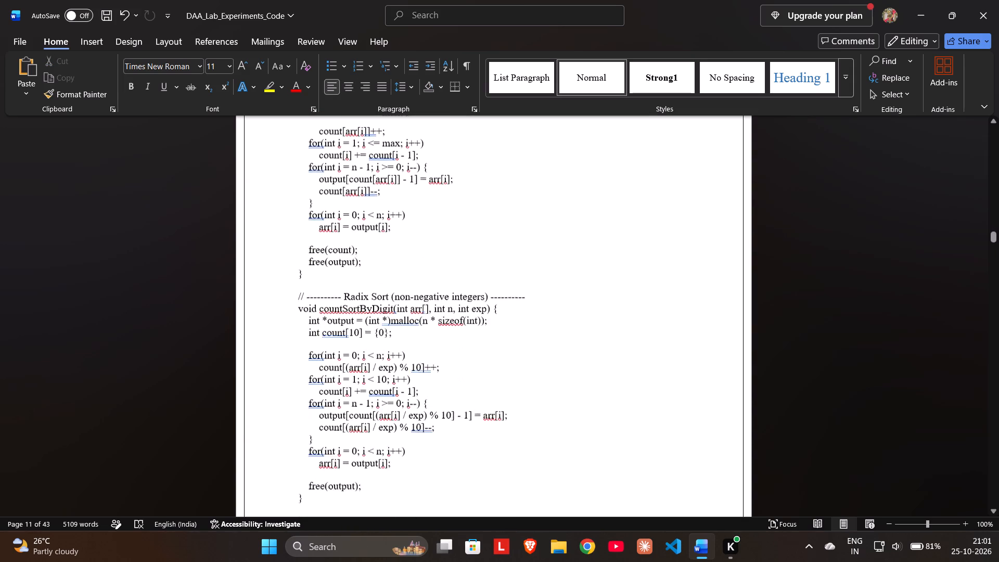
key(Down)
key(Down)
key(Down)
key(Down)
key(Down)
key(Down)
key(Down)
key(Down)
key(Down)
key(Down)
key(Down)
key(Down)
key(Down)
key(Down)
key(Down)
key(Down)
key(Down)
key(Down)
key(Down)
key(Down)
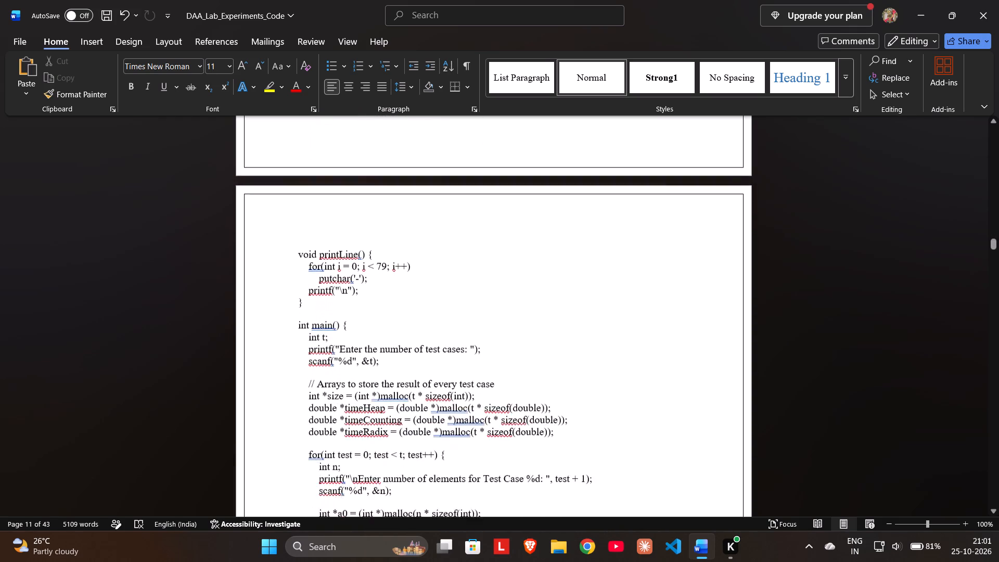
key(Down)
key(Down)
key(Down)
key(Down)
key(Down)
key(Down)
key(Down)
key(Down)
key(Down)
key(Down)
key(Down)
key(Down)
key(Down)
key(Down)
key(Down)
key(Down)
key(Down)
key(Down)
key(Down)
key(Down)
key(Down)
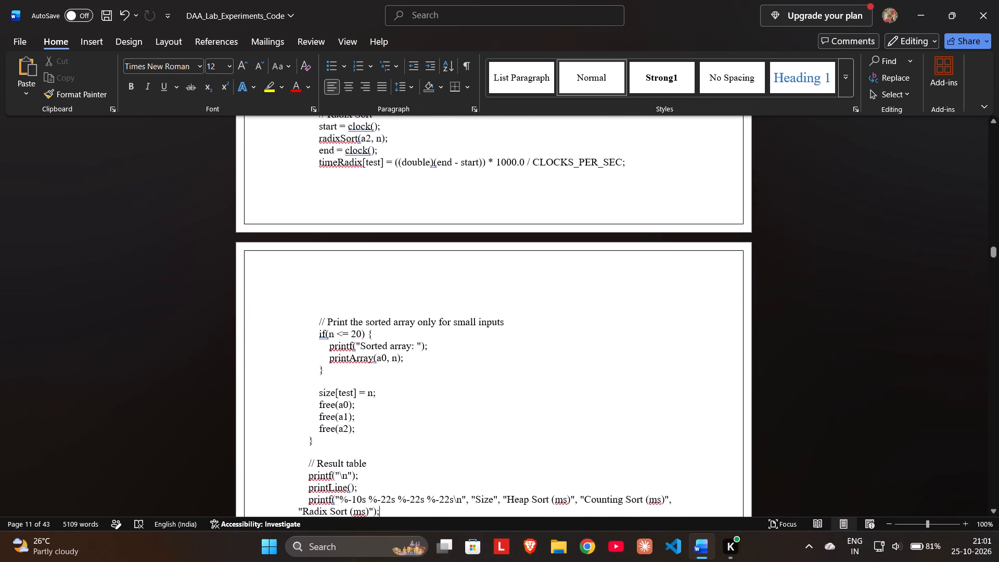
key(Up)
key(Up)
key(Up)
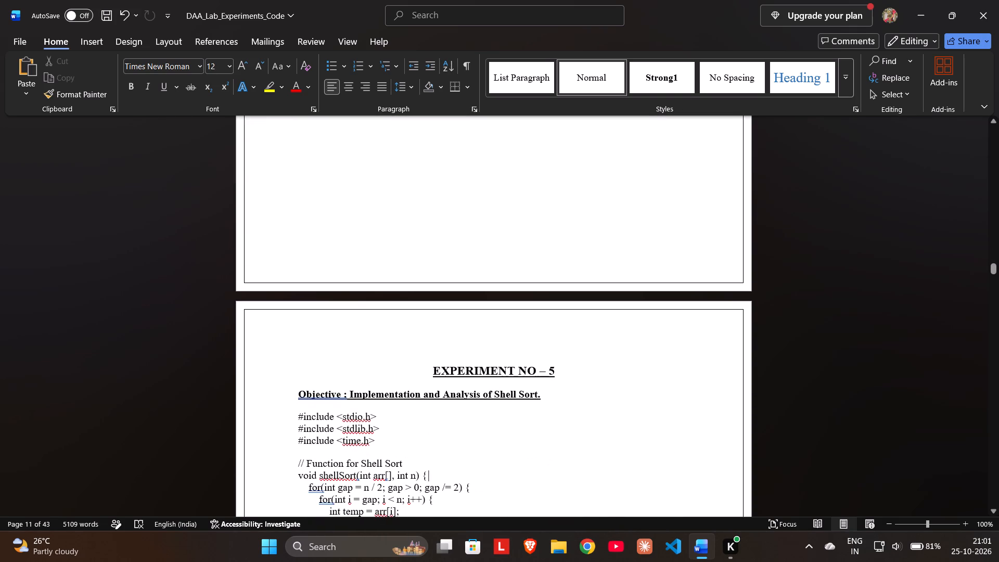
key(Up)
key(Up)
key(Up)
key(Up)
key(Up)
key(Up)
key(Up)
key(Up)
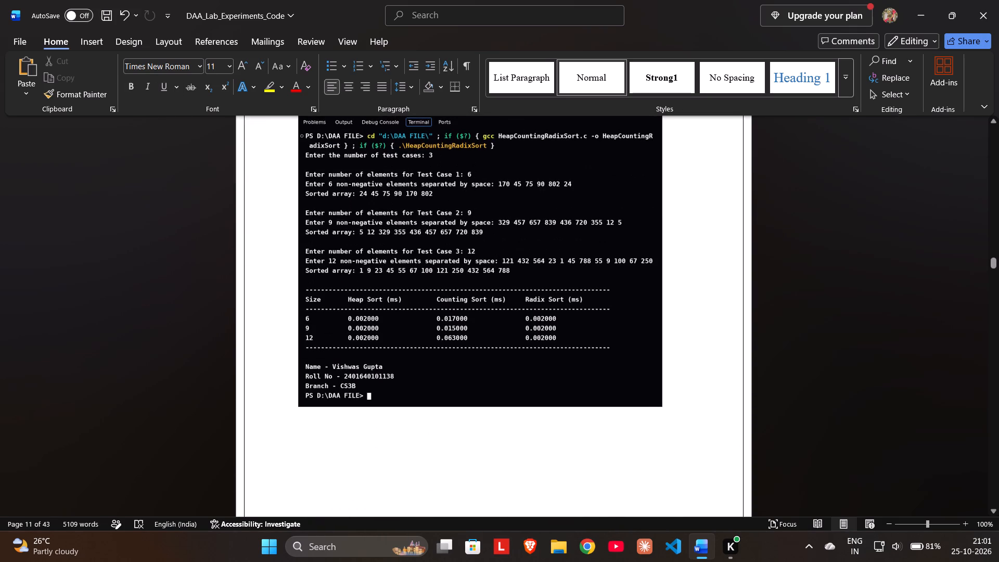
Shrink Experiment 4's heap, counting and radix sort output screenshot proportionally to about four-fifths of its size.
click(594, 353)
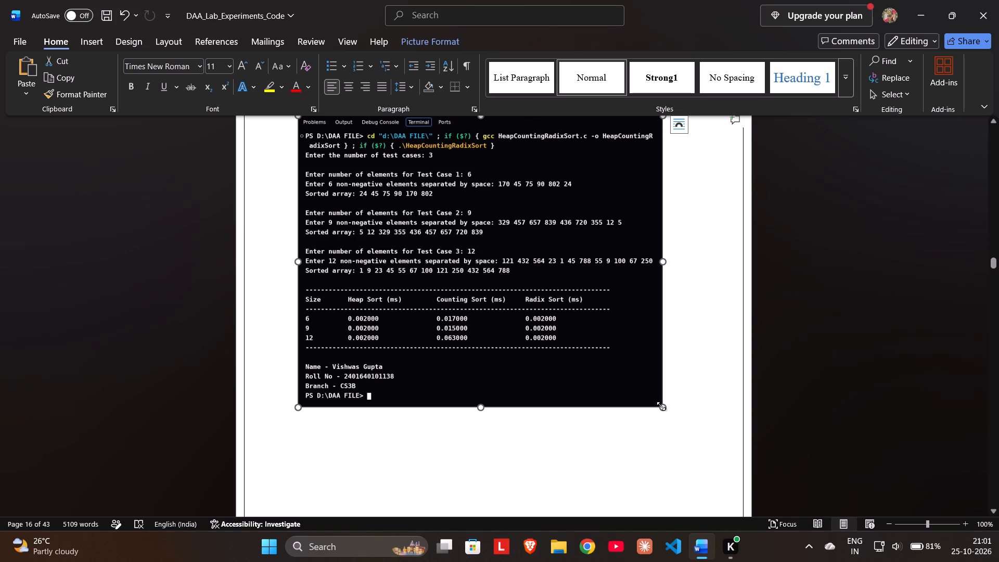
drag(661, 408, 600, 328)
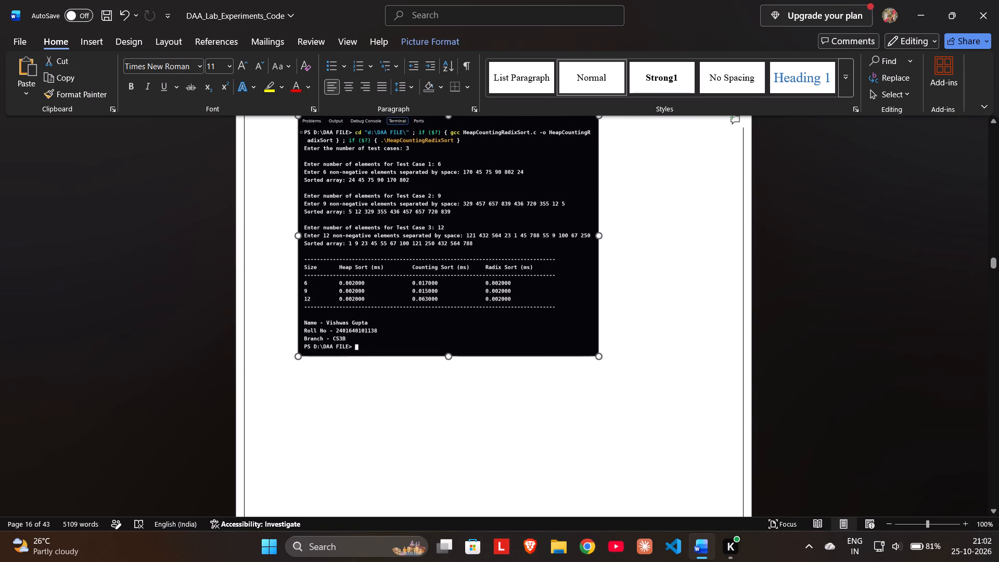
drag(600, 328, 601, 327)
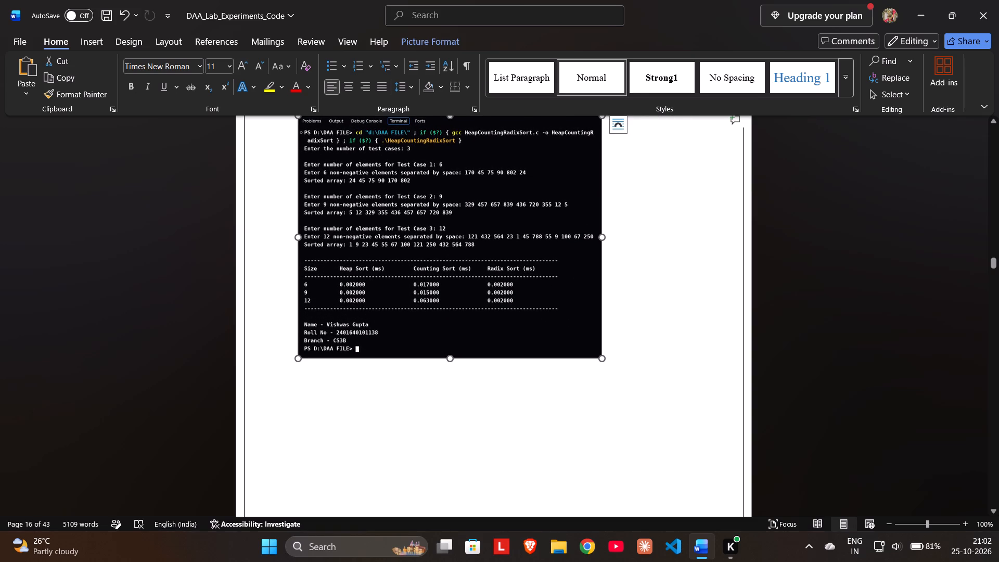
click(649, 334)
Delete the page break before Experiment 4's Output heading, bringing it back to the last page of the code.
key(Up)
key(Up)
key(Down)
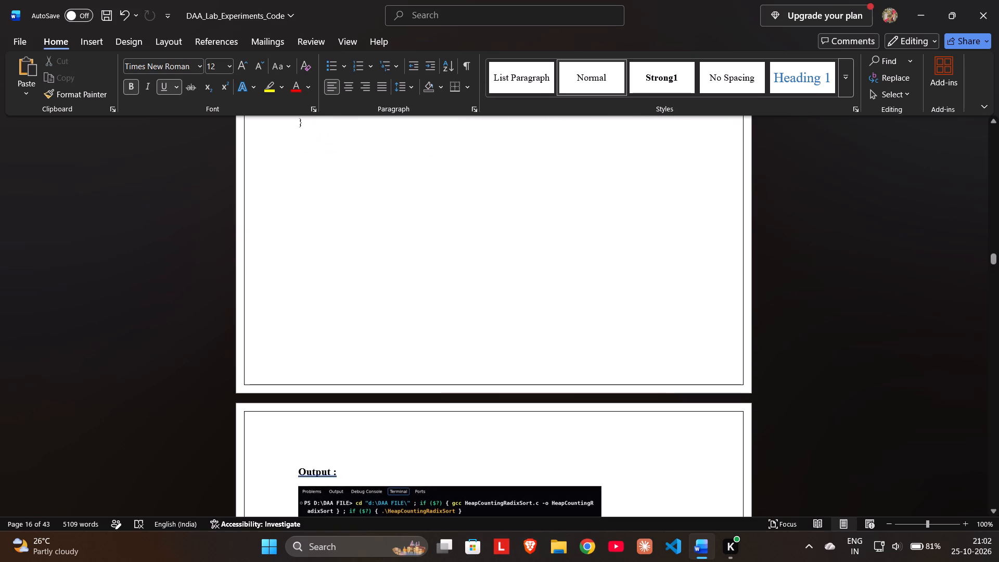
key(Up)
key(Down)
key(Down)
key(Down)
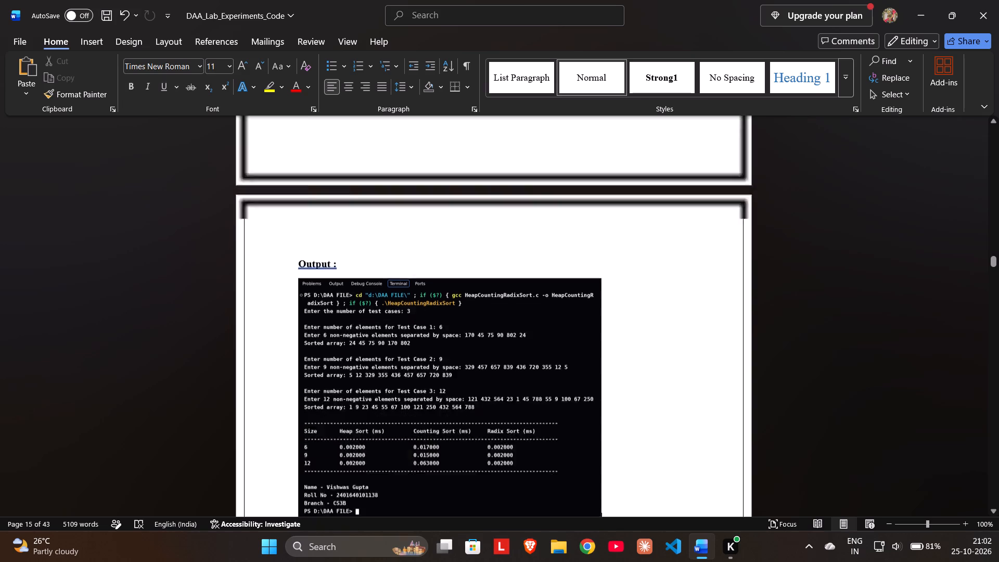
key(Up)
key(Up)
key(Left)
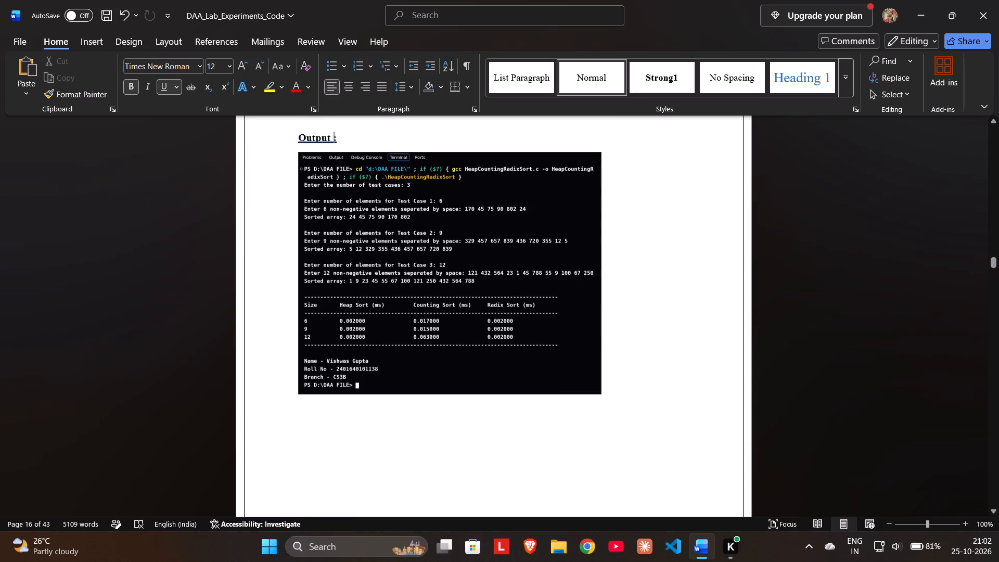
key(Left)
key(Left)
key(Left)
key(Left)
key(Left)
key(Left)
key(Left)
key(Left)
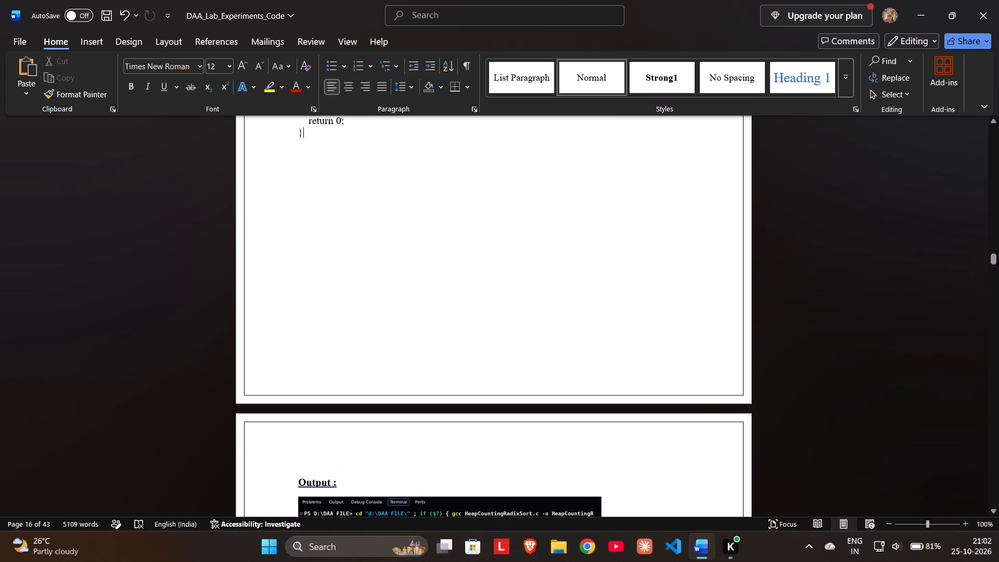
key(Down)
key(Left)
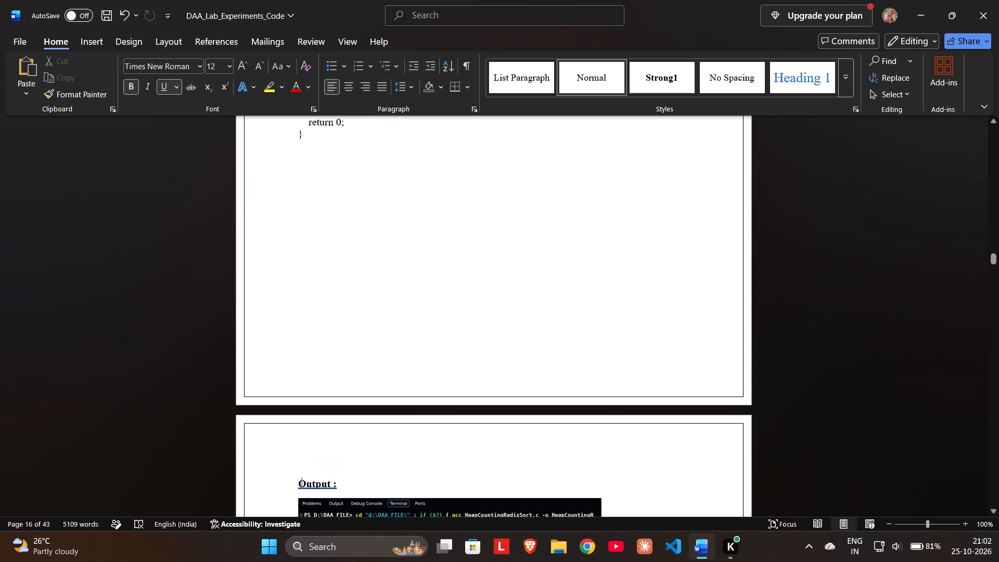
key(BackSpace)
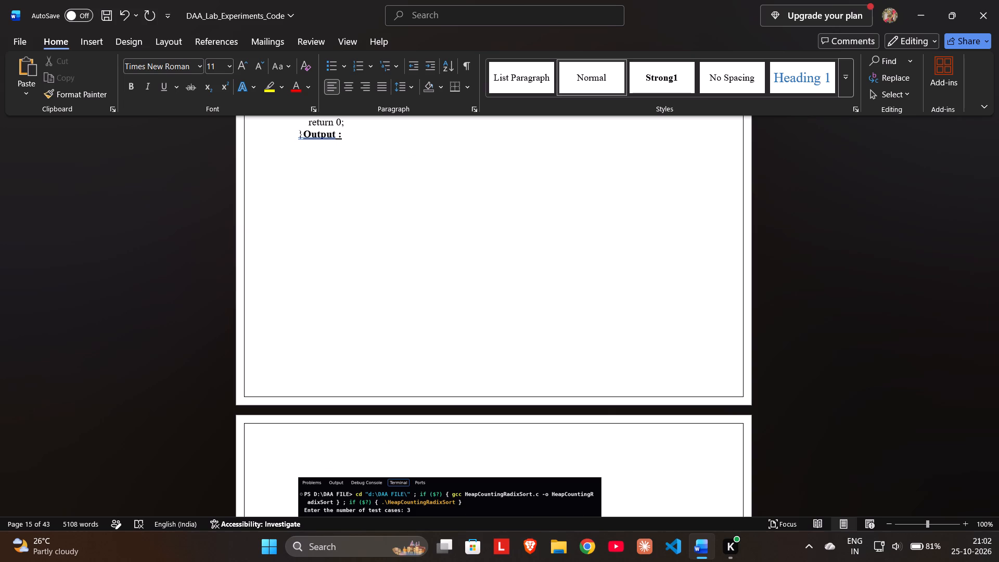
Put Experiment 4's Output heading on its own line, with one blank line between it and the code's closing brace.
key(Right)
key(Right)
key(Right)
key(Right)
key(Right)
key(Right)
key(Left)
key(Left)
key(Left)
key(Left)
key(Left)
key(Left)
key(Return)
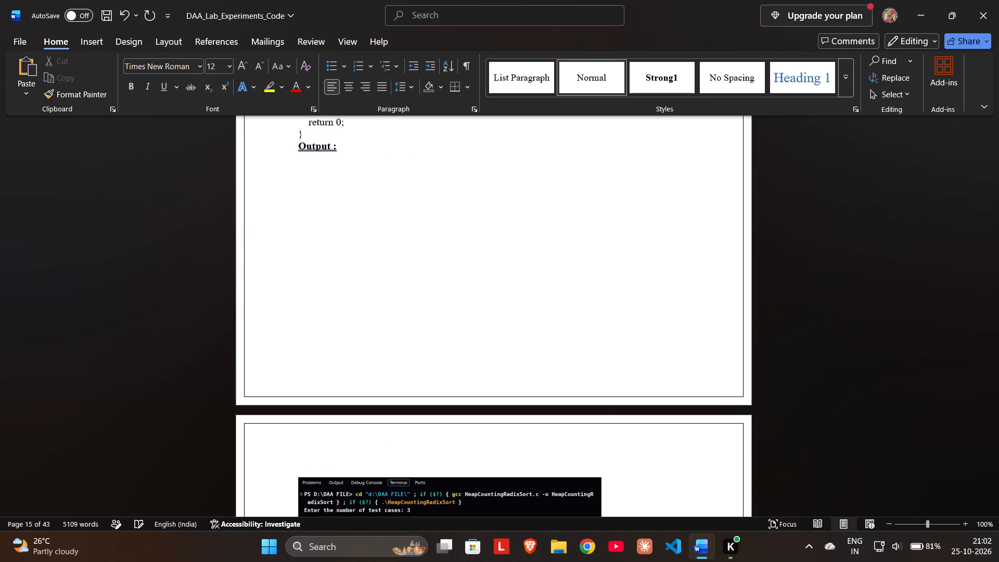
key(Return)
Insert two line breaks after Experiment 4's Output heading, then remove one line break directly before the output screenshot.
key(Right)
key(Right)
key(Right)
key(Right)
key(Right)
key(Right)
key(Right)
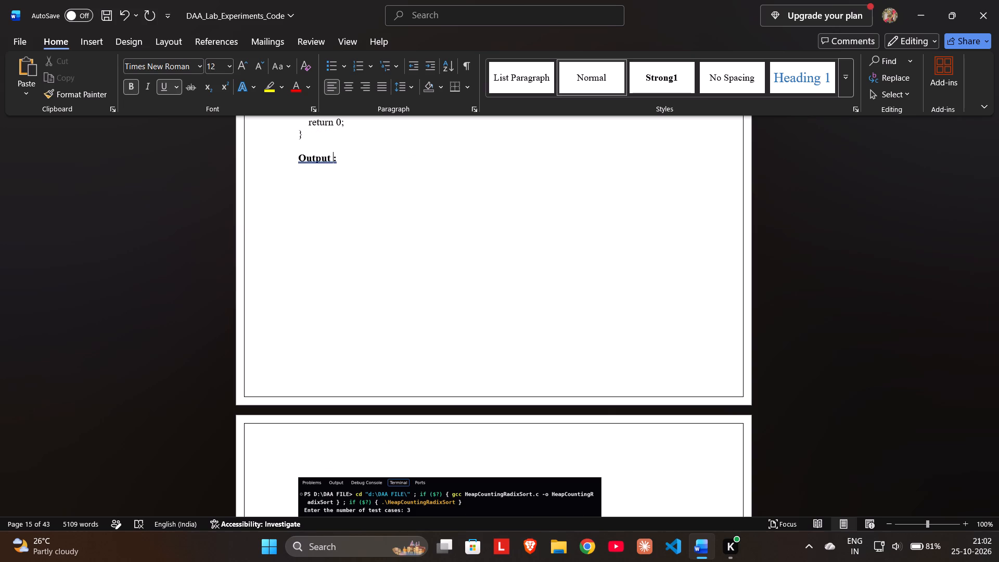
key(Right)
key(Return)
key(Return)
click(421, 458)
key(BackSpace)
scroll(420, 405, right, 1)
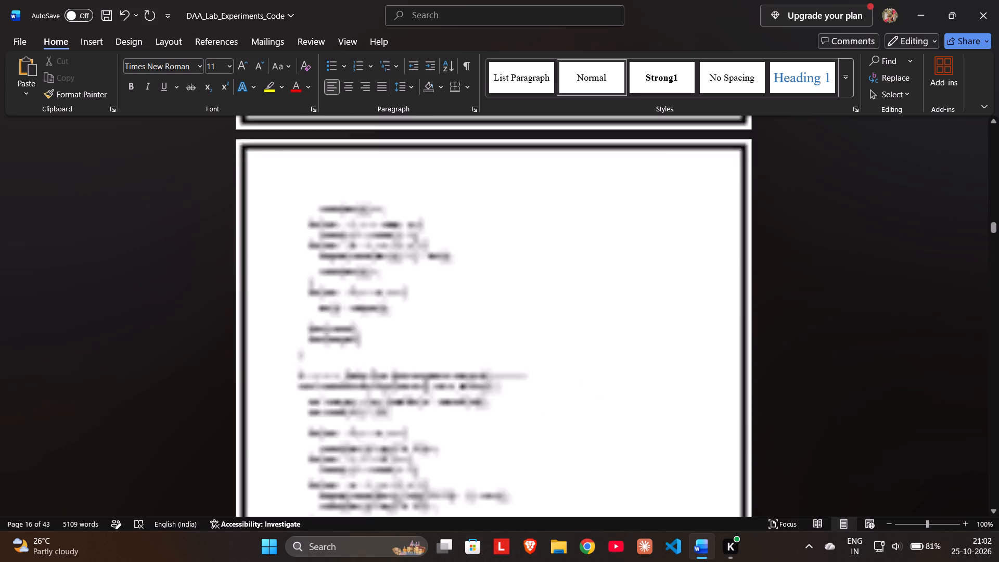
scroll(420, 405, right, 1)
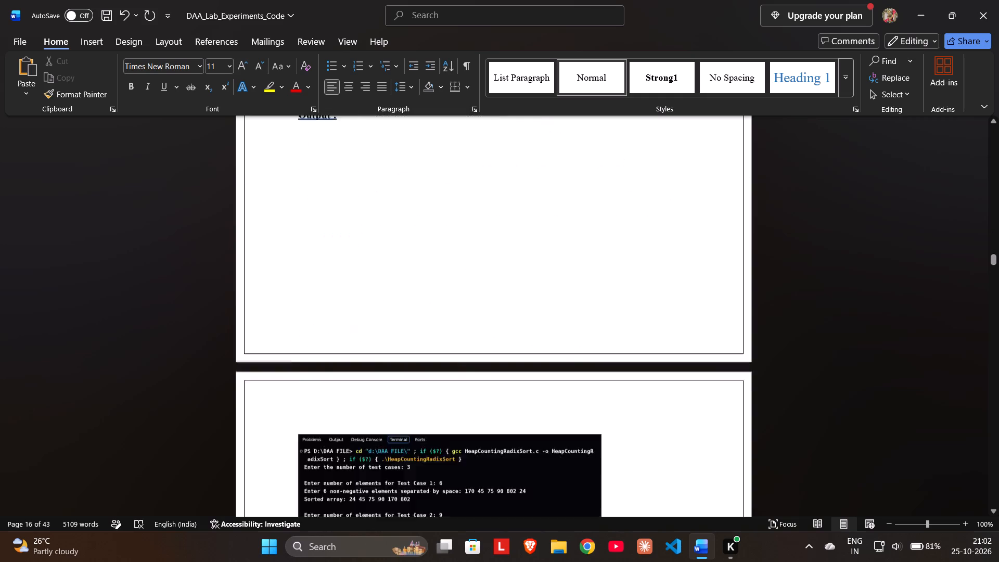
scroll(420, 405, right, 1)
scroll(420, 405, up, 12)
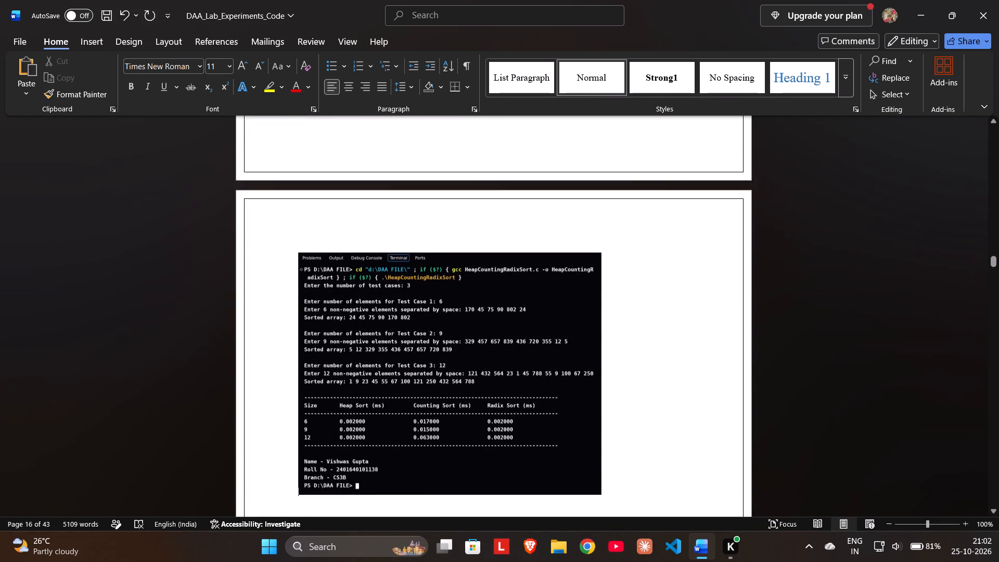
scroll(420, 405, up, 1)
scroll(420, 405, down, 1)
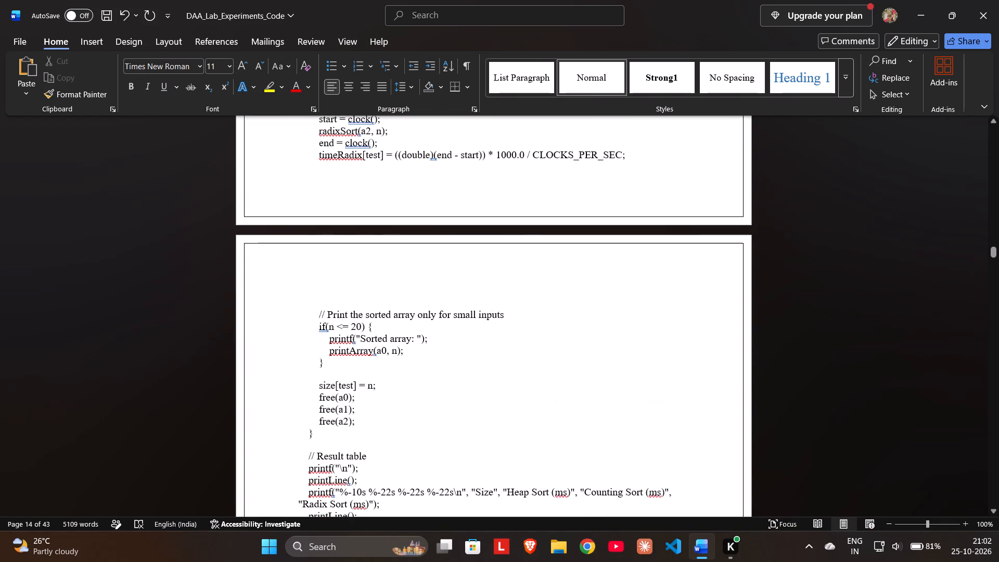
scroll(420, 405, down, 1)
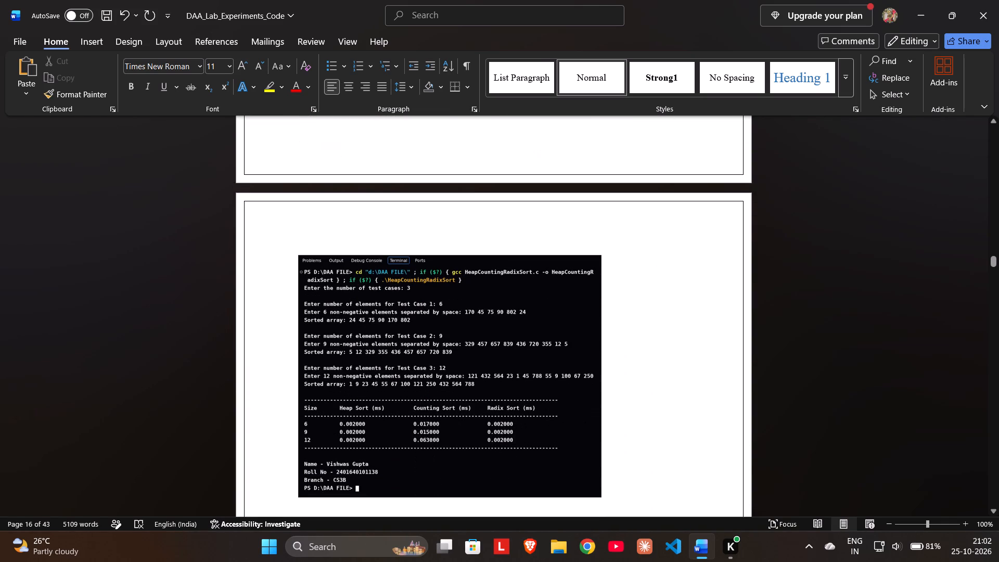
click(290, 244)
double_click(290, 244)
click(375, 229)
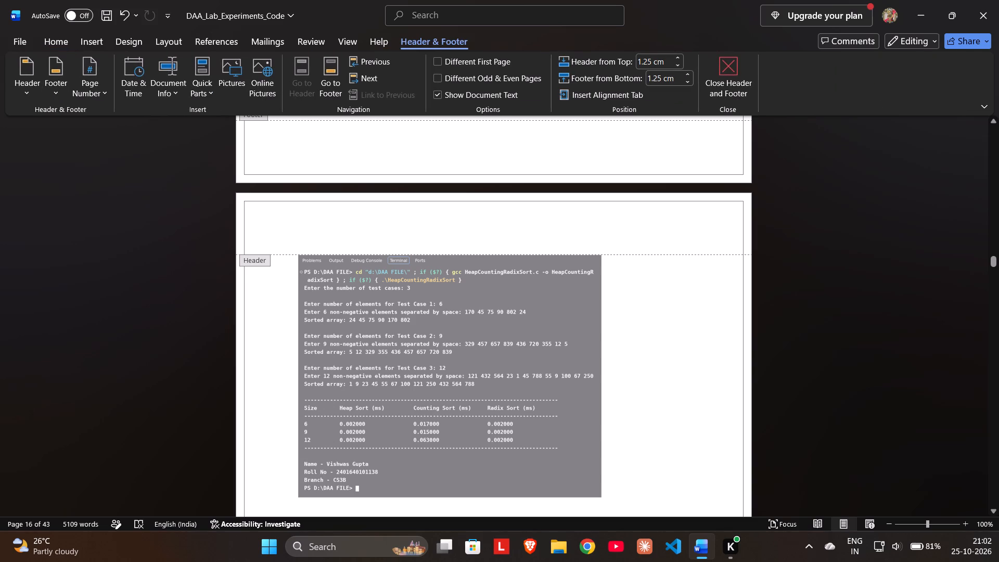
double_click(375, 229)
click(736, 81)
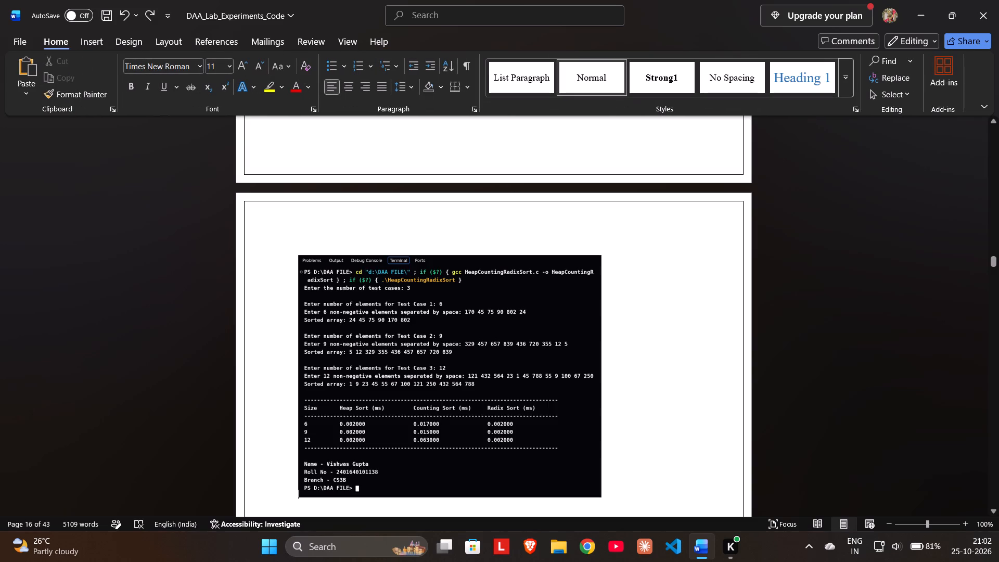
Remove another line break directly before Experiment 4's heap, counting and radix sort output screenshot.
click(291, 270)
key(BackSpace)
Review the page breaks, Output headings and output screenshots throughout Experiments 1 to 4.
scroll(387, 246, up, 2)
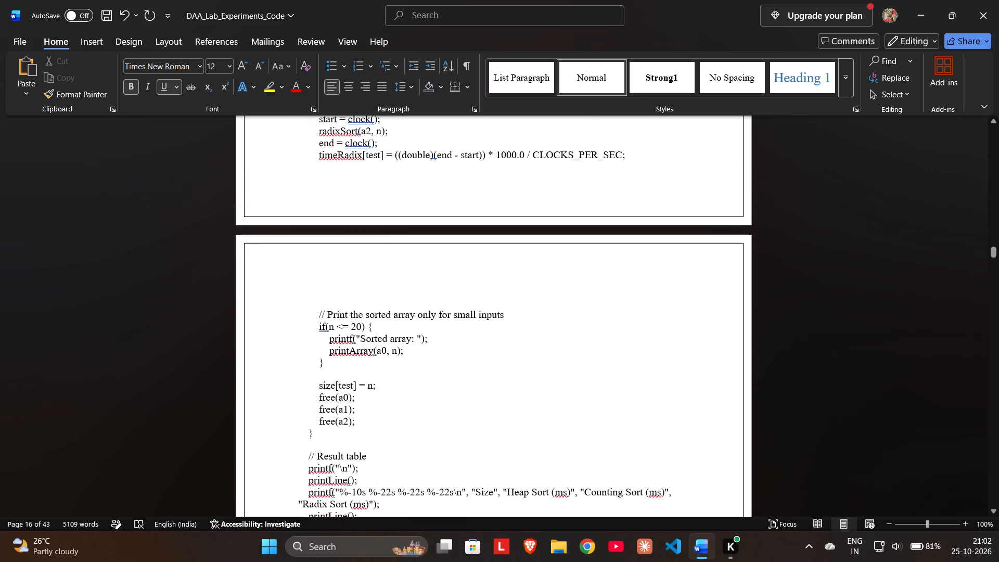
scroll(387, 246, down, 2)
scroll(387, 246, up, 2)
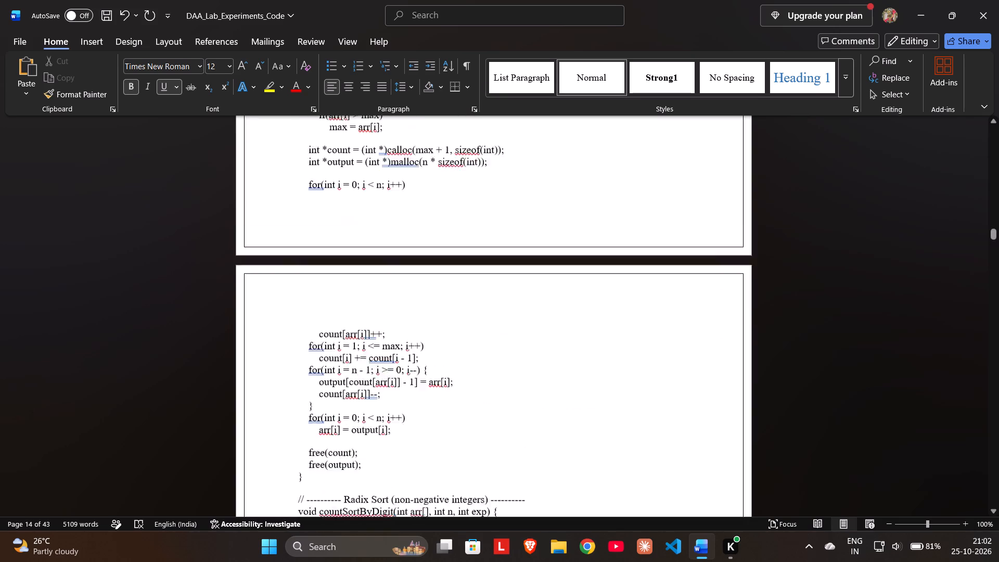
scroll(506, 273, up, 1)
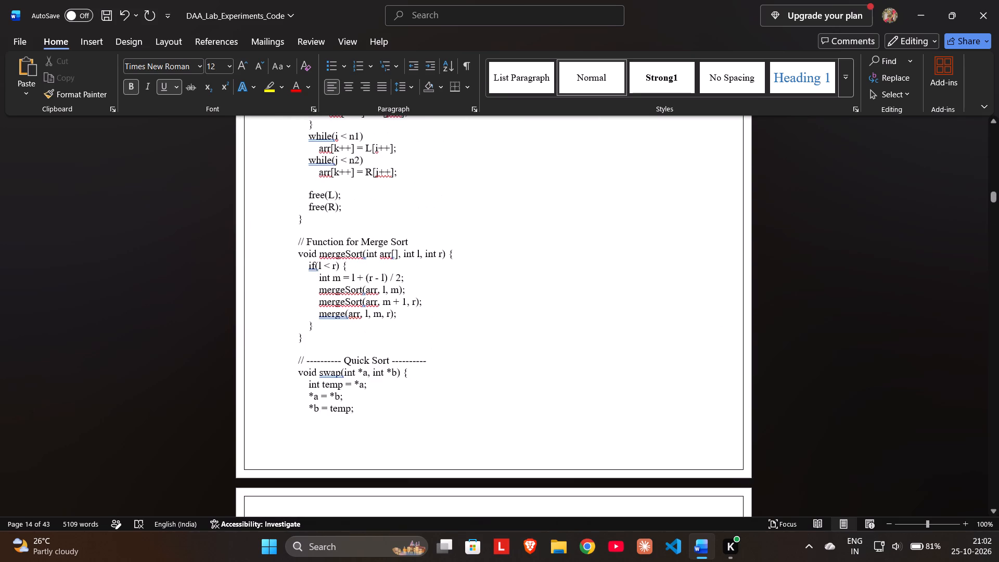
scroll(506, 273, up, 2)
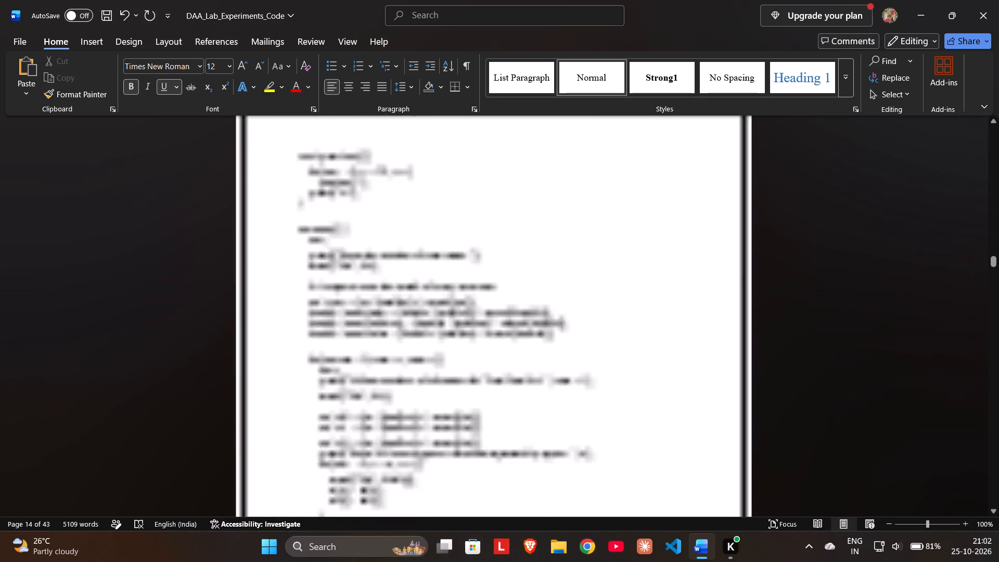
scroll(506, 273, up, 1)
scroll(506, 273, up, 20)
scroll(506, 273, up, 20)
scroll(506, 273, up, 8)
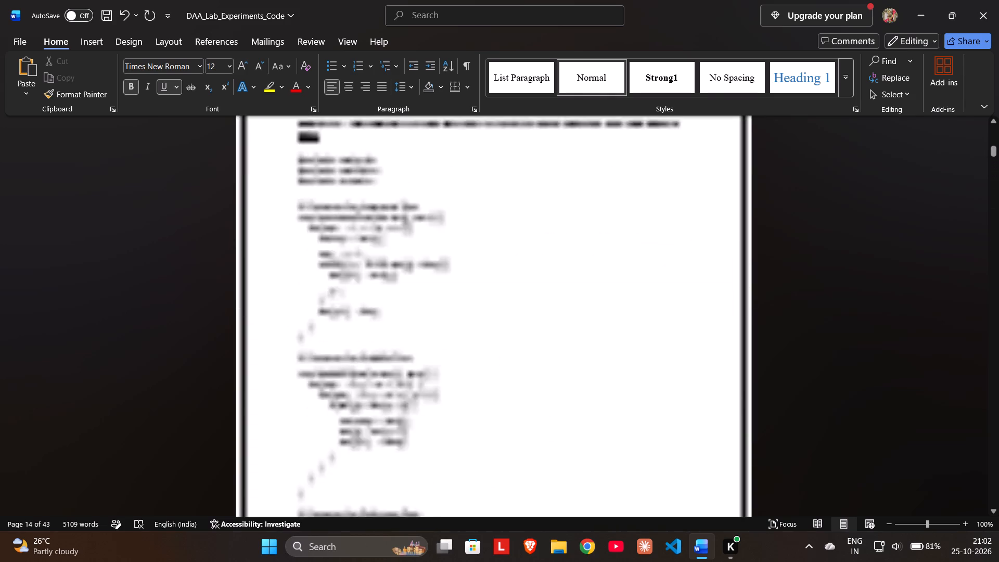
scroll(998, 179, up, 11)
drag(993, 132, 994, 149)
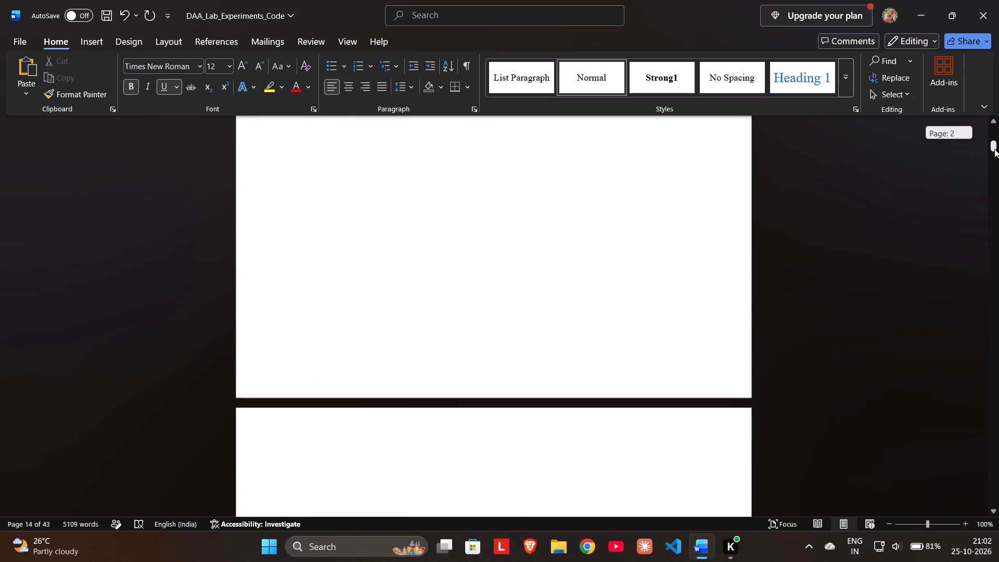
drag(994, 149, 995, 152)
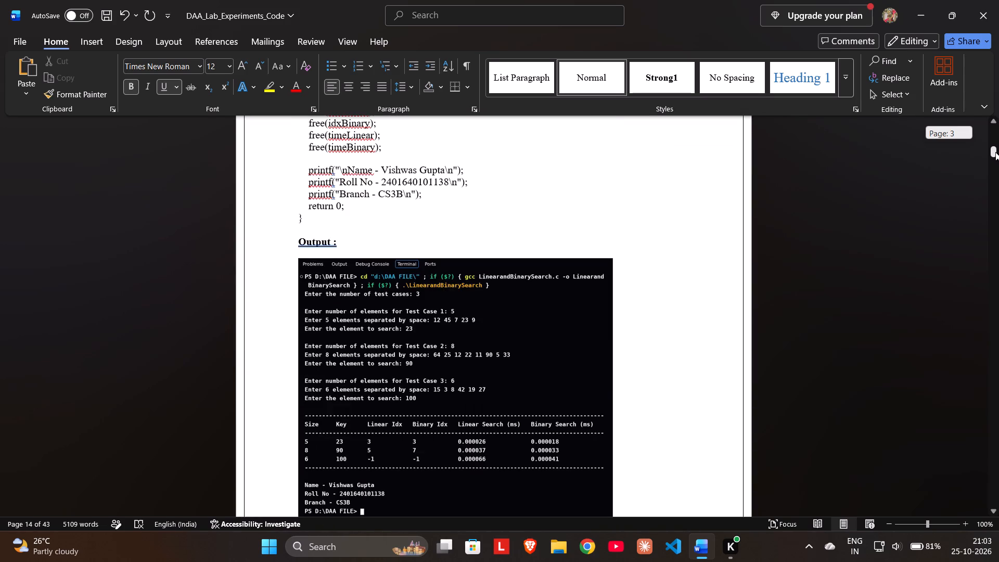
drag(995, 152, 992, 137)
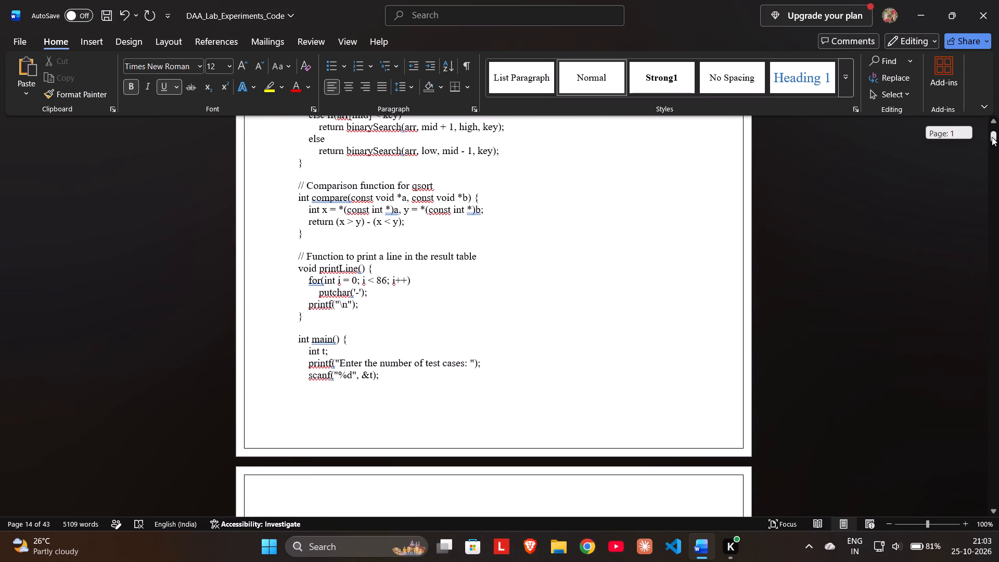
drag(992, 137, 989, 160)
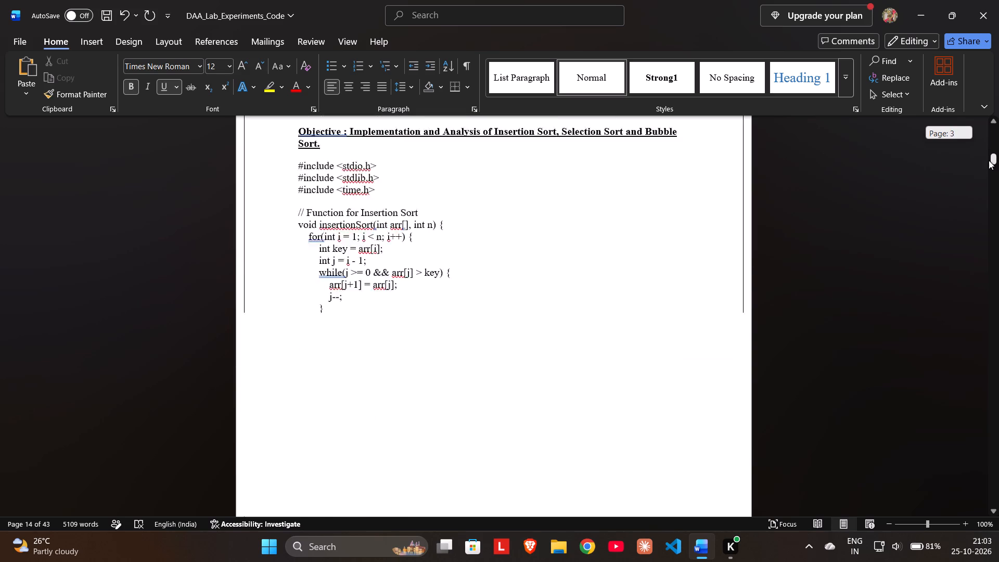
drag(989, 160, 994, 183)
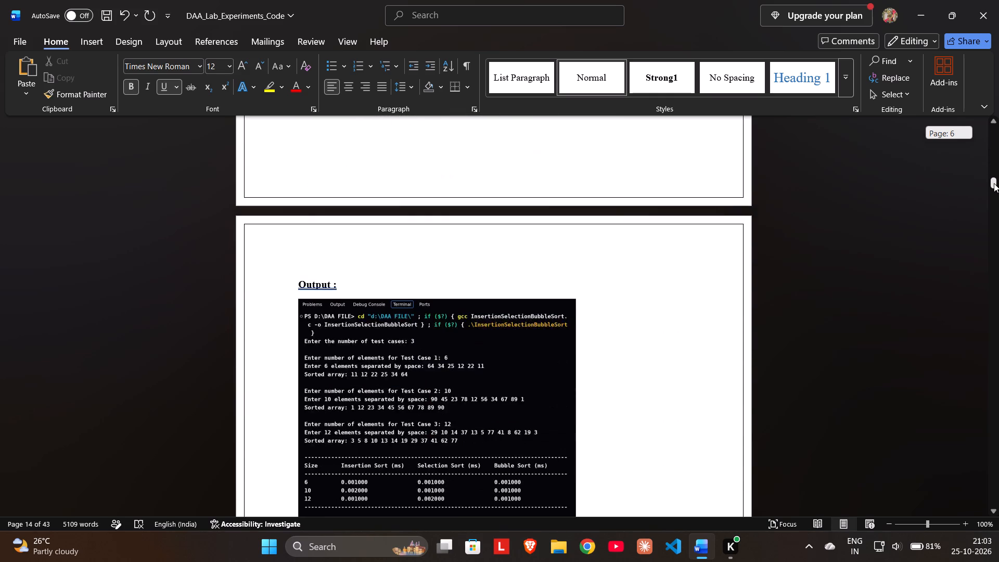
drag(994, 183, 994, 187)
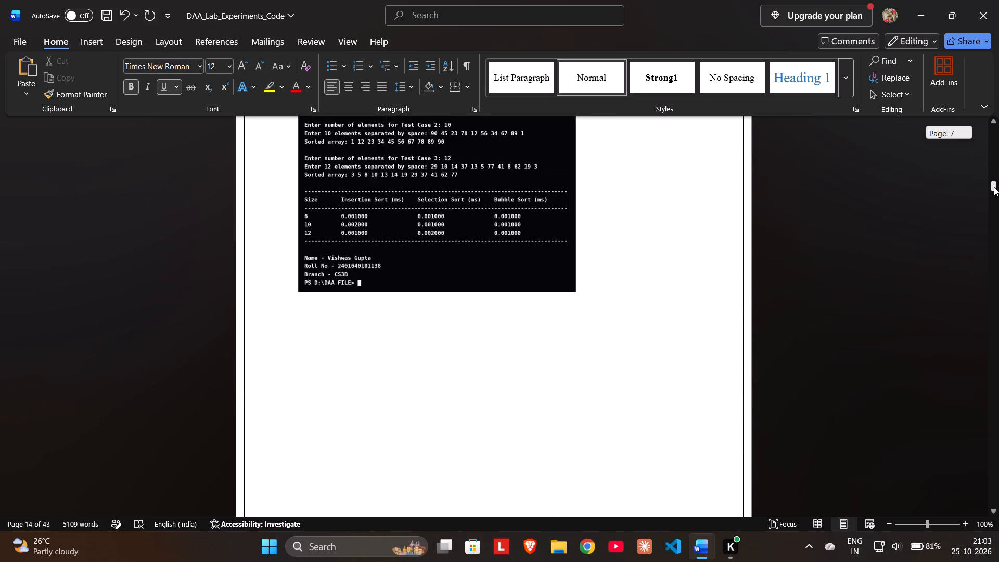
drag(994, 187, 998, 205)
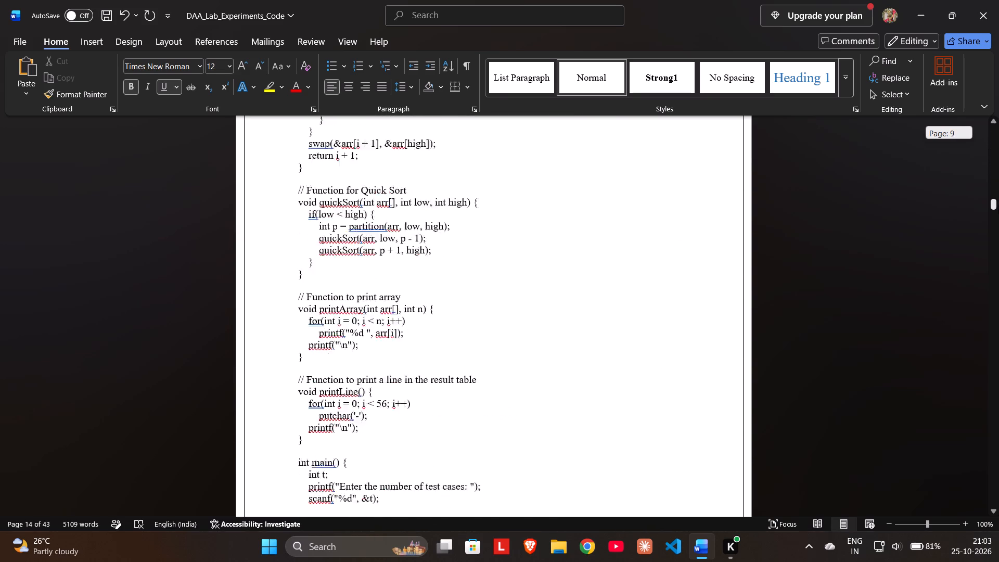
drag(998, 205, 998, 217)
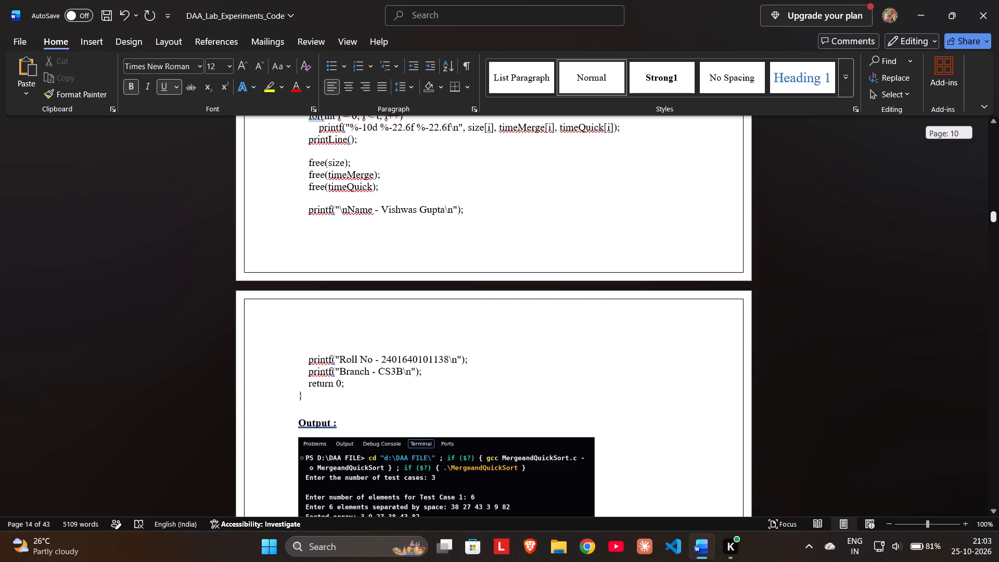
drag(998, 217, 998, 219)
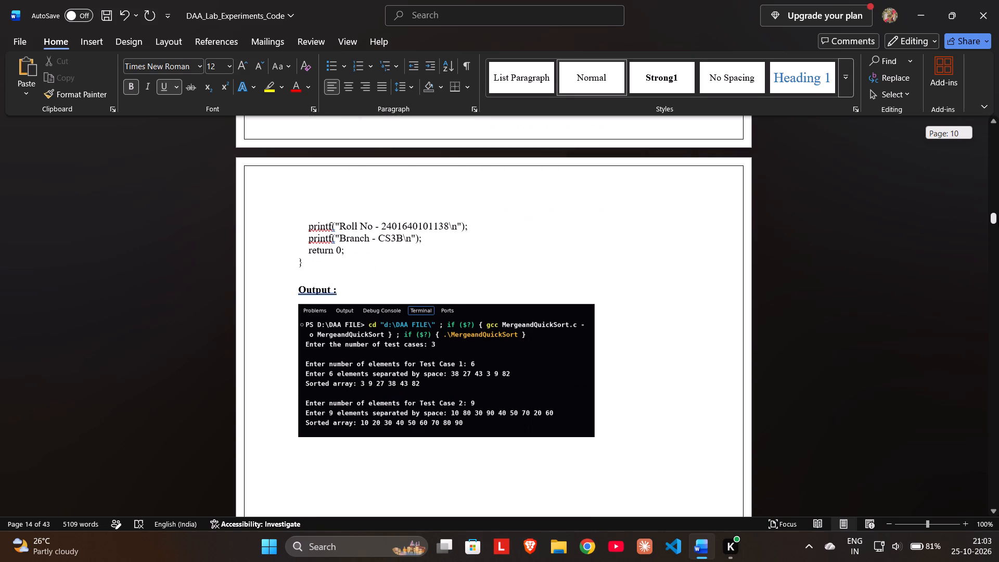
drag(998, 219, 994, 222)
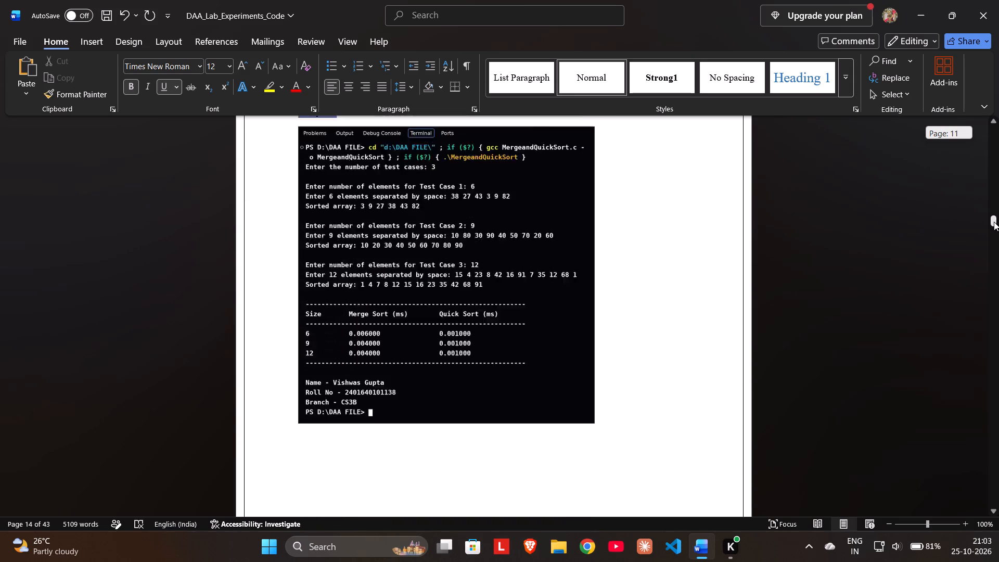
drag(994, 222, 997, 238)
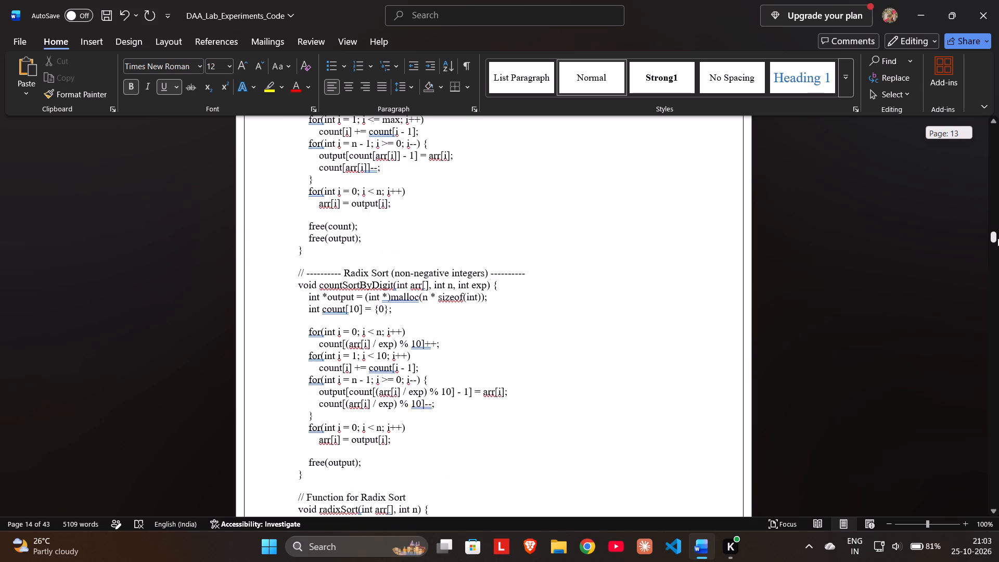
drag(997, 238, 998, 256)
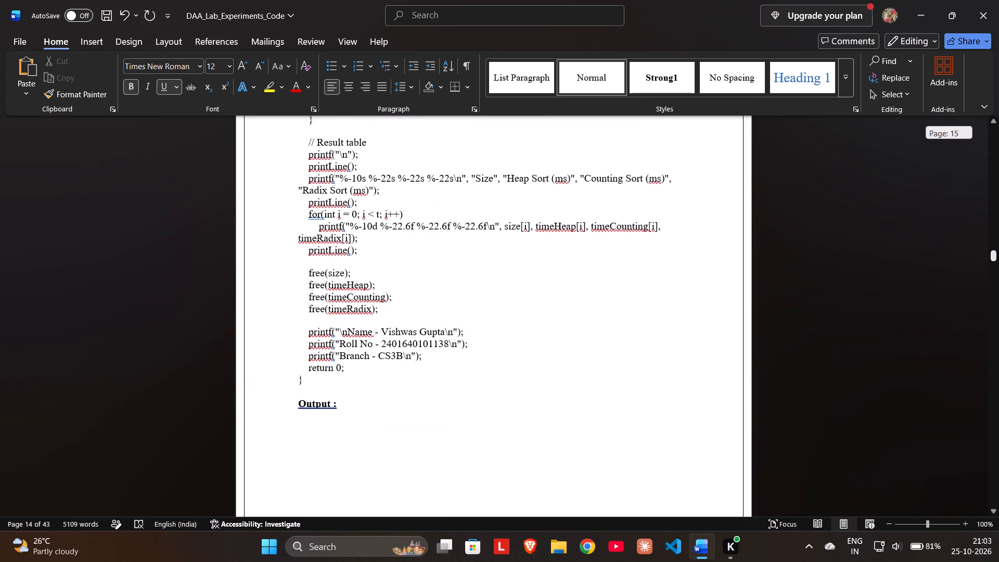
drag(998, 256, 998, 261)
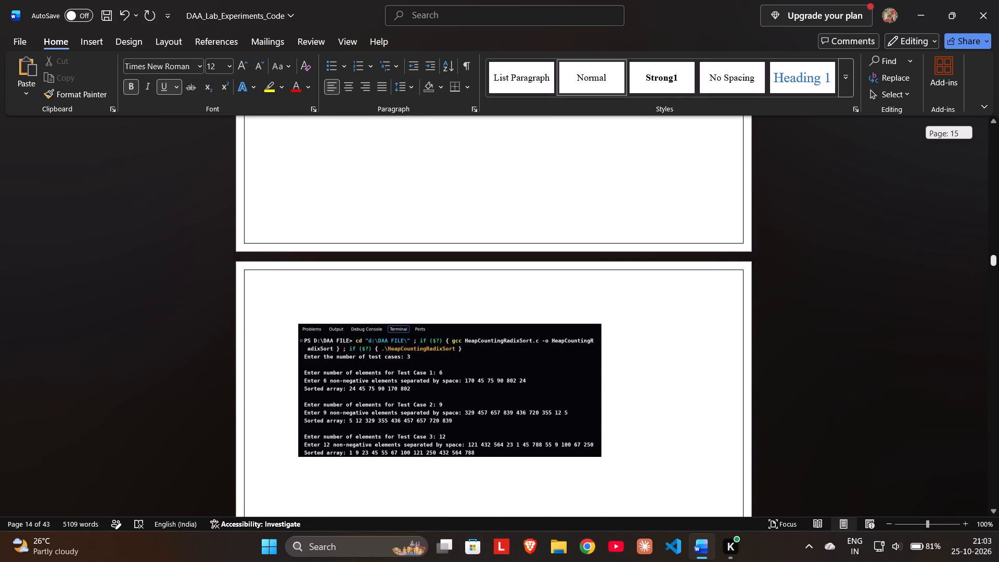
drag(998, 261, 997, 258)
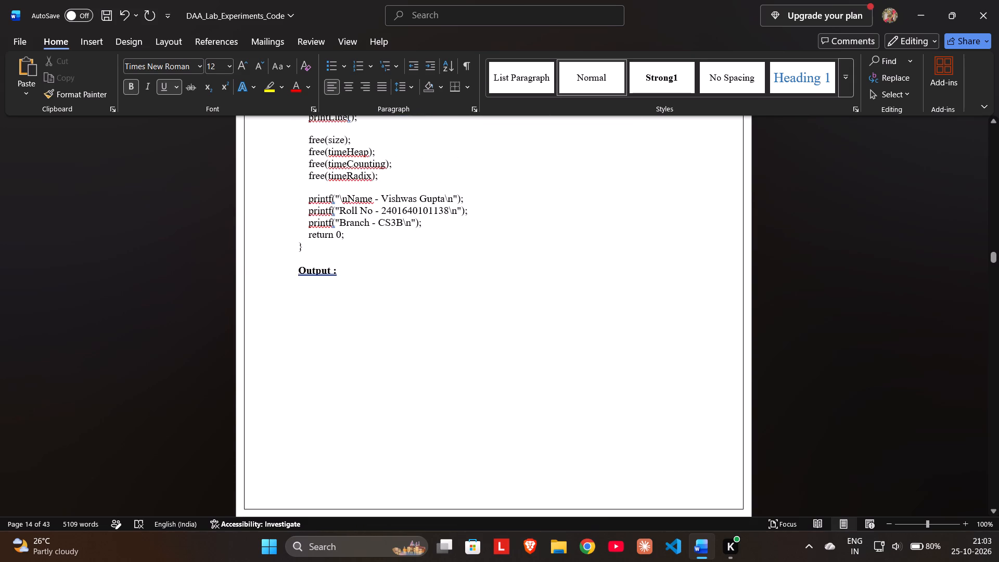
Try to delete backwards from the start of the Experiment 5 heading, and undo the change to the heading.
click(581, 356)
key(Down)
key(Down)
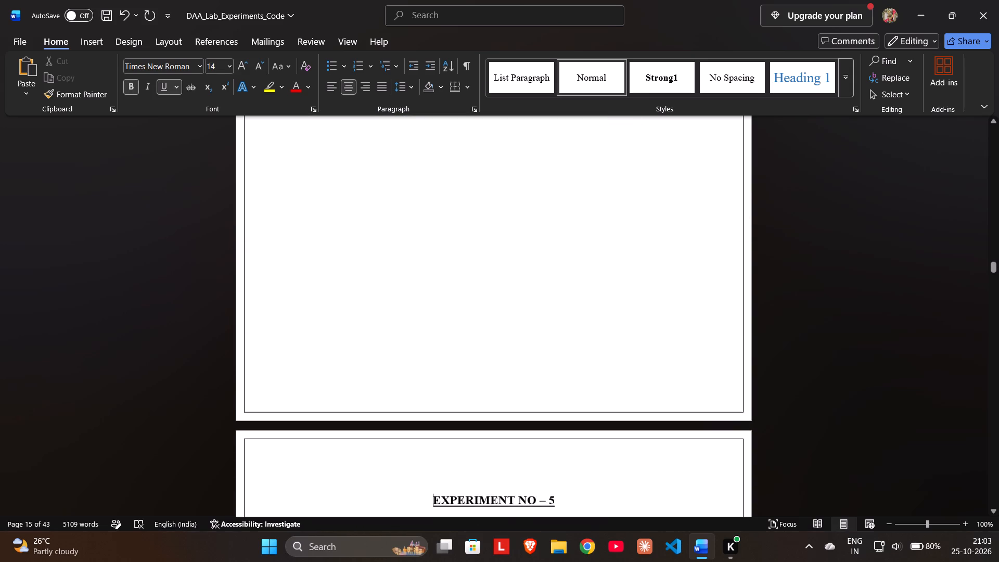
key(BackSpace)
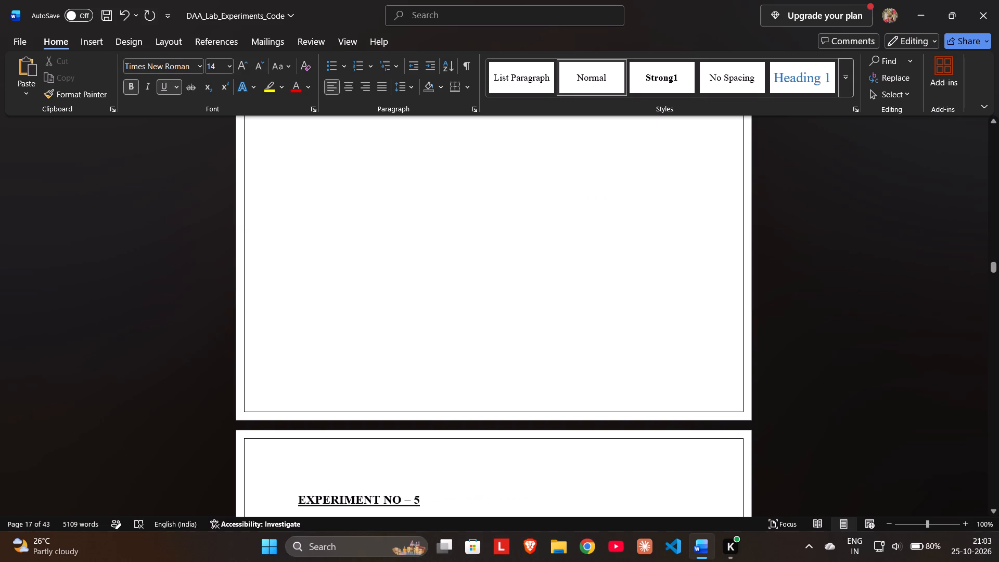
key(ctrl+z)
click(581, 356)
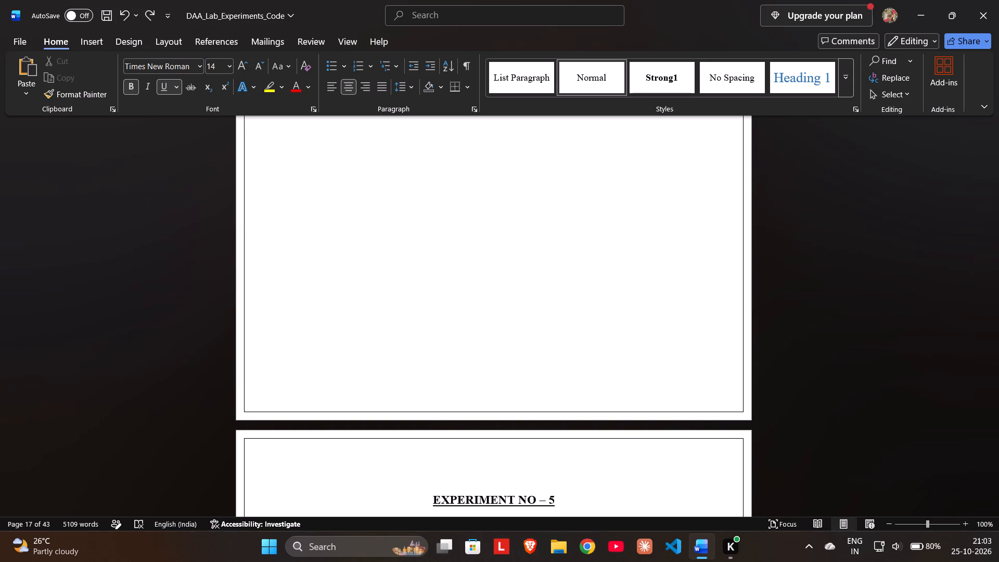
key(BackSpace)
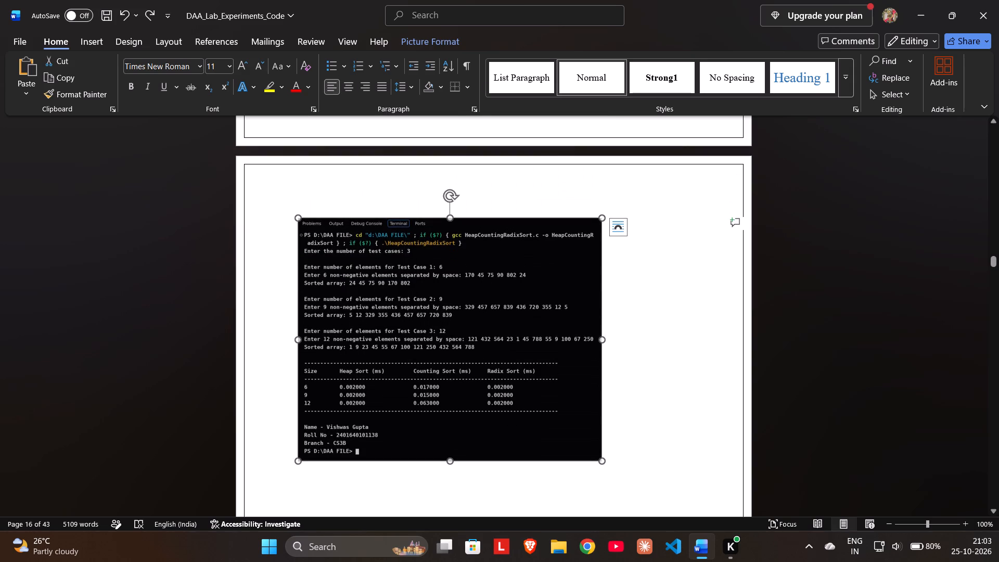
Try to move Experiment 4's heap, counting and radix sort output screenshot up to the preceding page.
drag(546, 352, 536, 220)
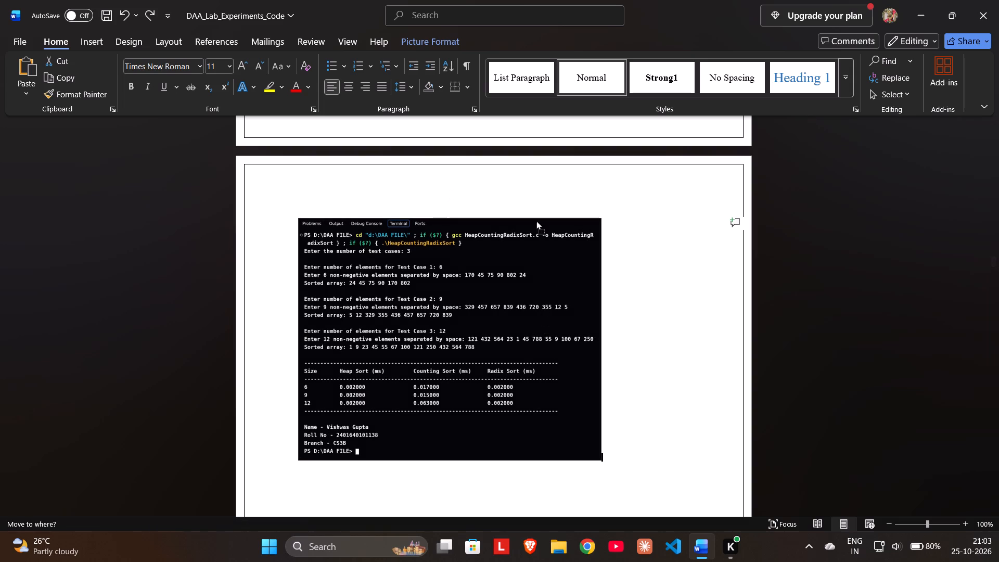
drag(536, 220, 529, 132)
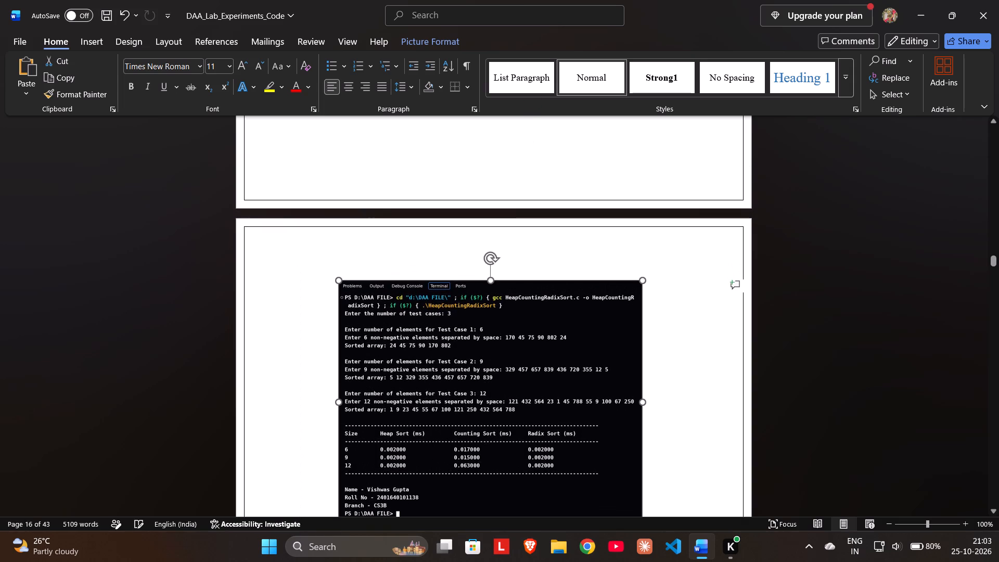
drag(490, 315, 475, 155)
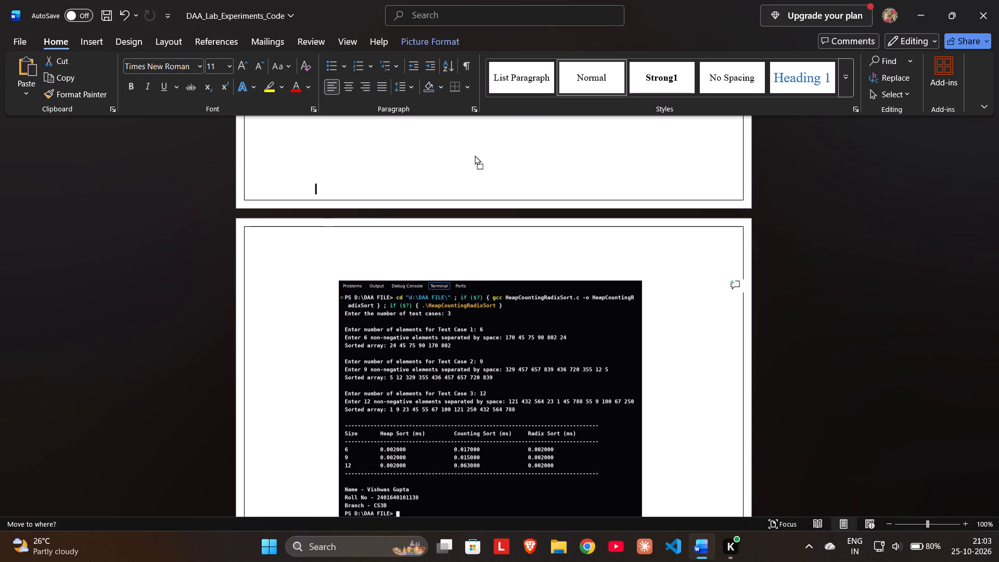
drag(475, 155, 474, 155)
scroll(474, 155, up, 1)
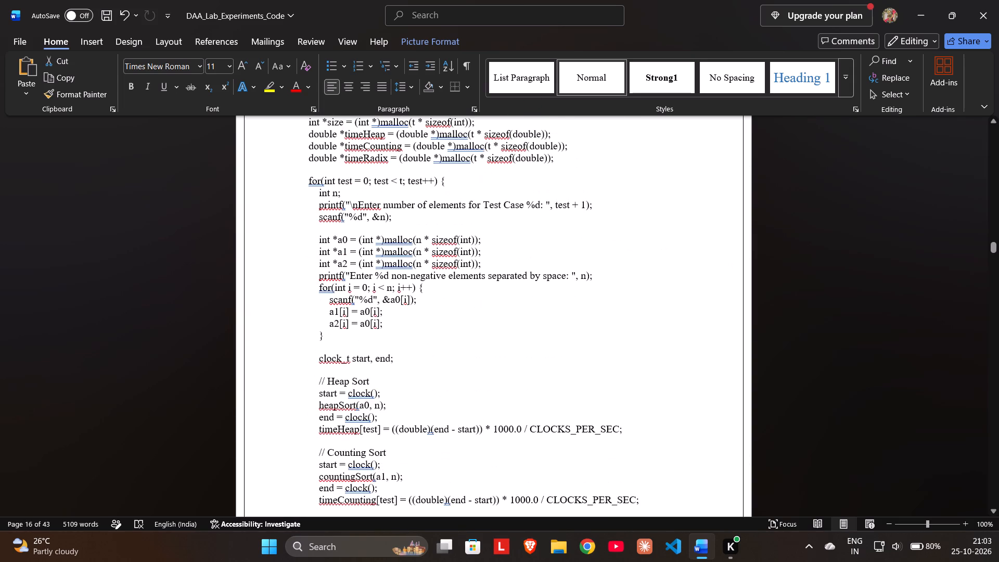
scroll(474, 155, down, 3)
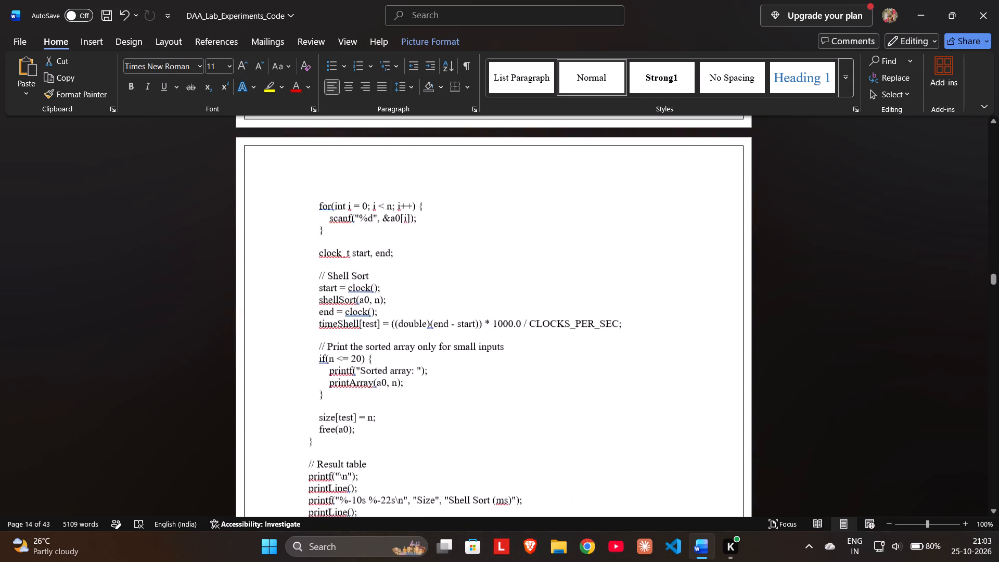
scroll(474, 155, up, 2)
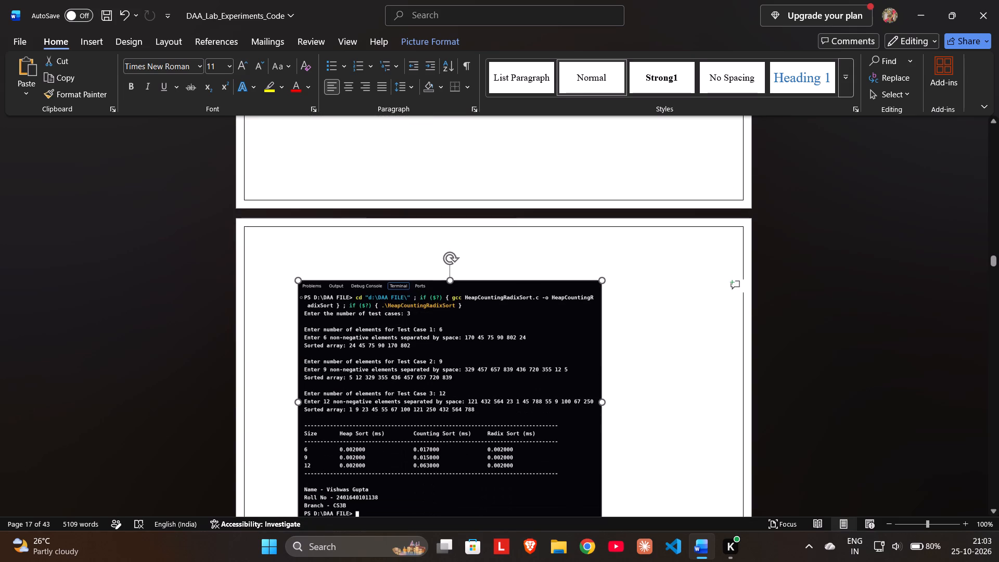
Move Experiment 4's output screenshot up to the code's closing part, directly before the Output heading.
click(993, 261)
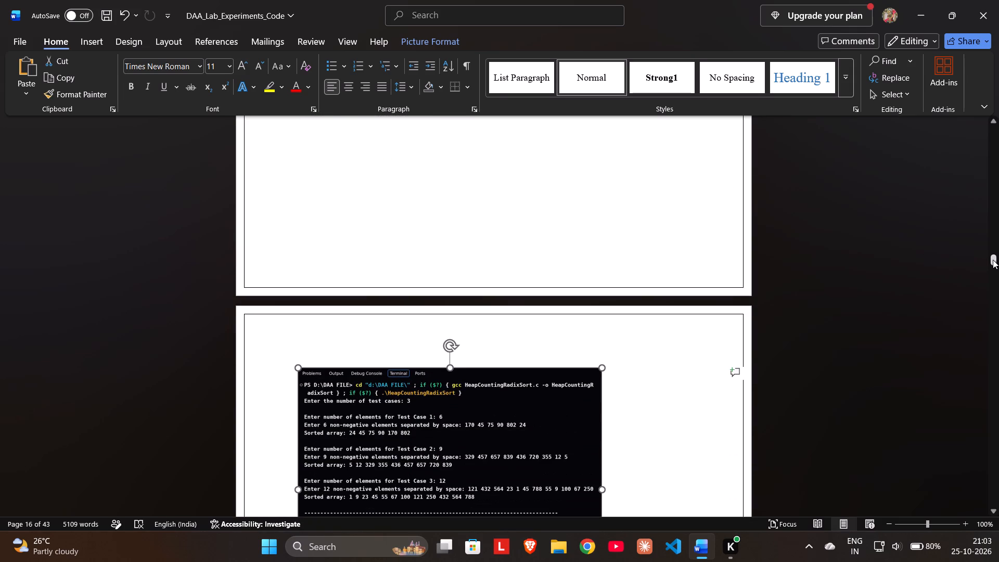
drag(566, 431, 531, 189)
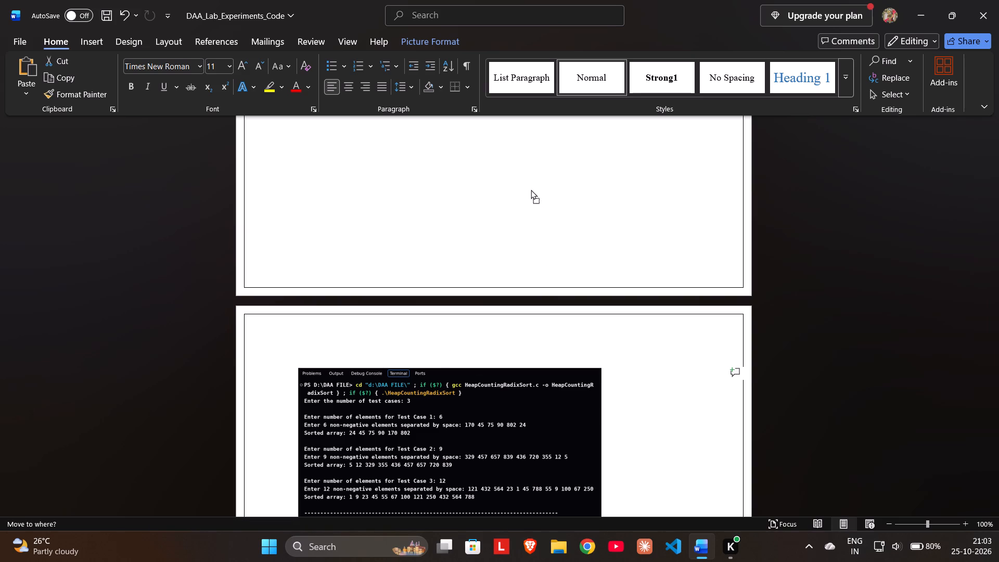
drag(531, 189, 510, 159)
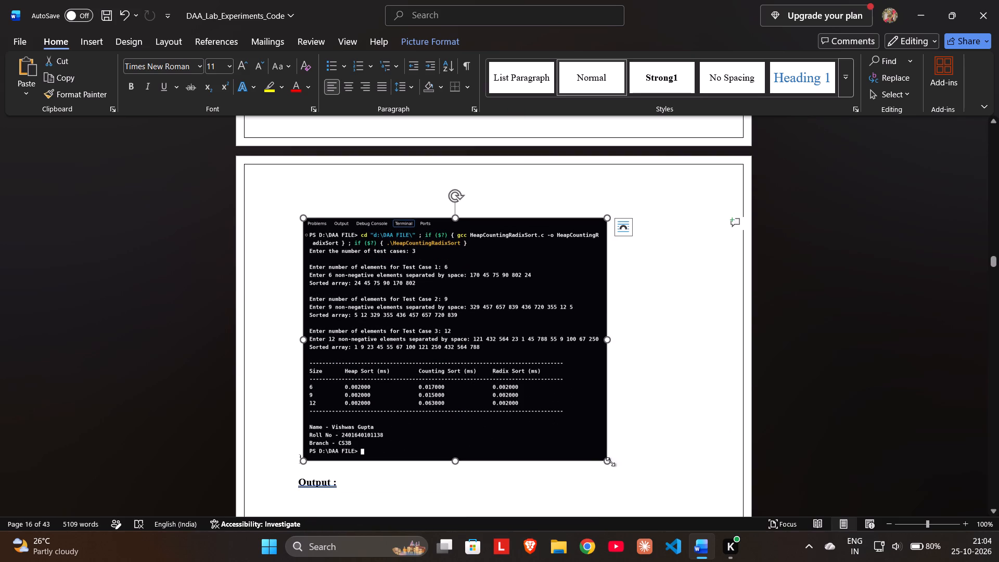
Shrink Experiment 4's output screenshot proportionally from its corner so it fits on the last page of the code.
drag(607, 461, 478, 351)
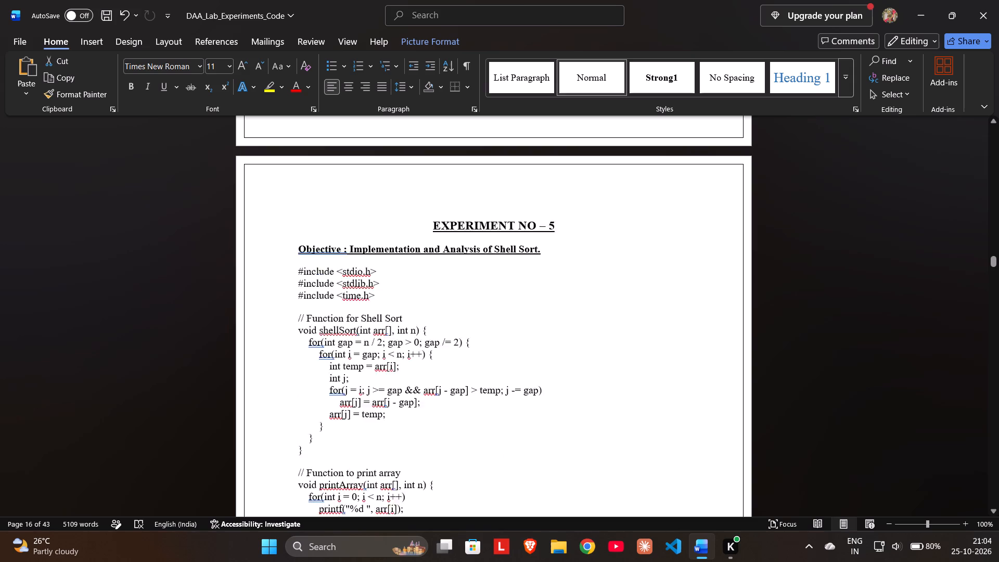
scroll(492, 320, up, 1)
scroll(492, 320, down, 1)
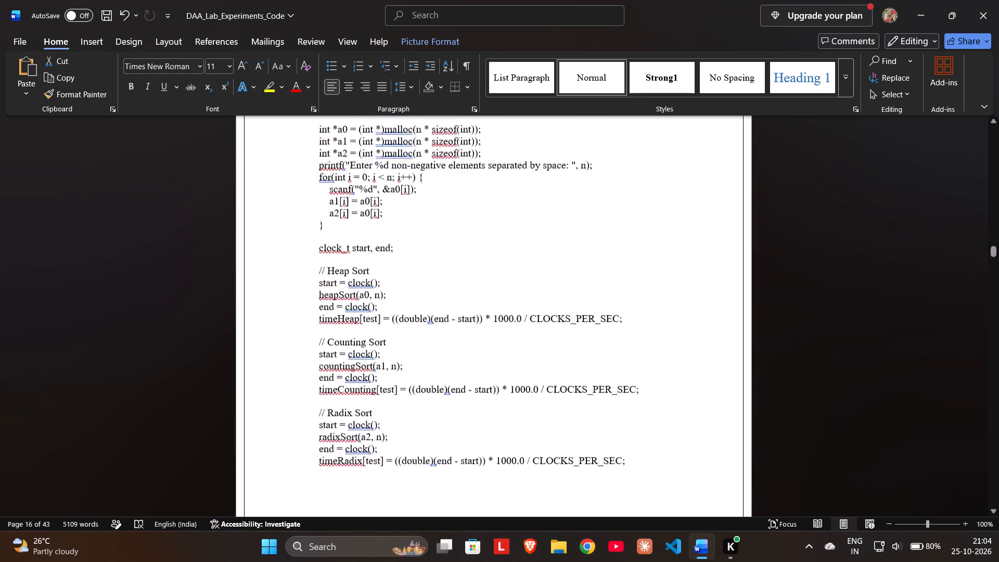
scroll(492, 320, down, 1)
scroll(492, 320, up, 2)
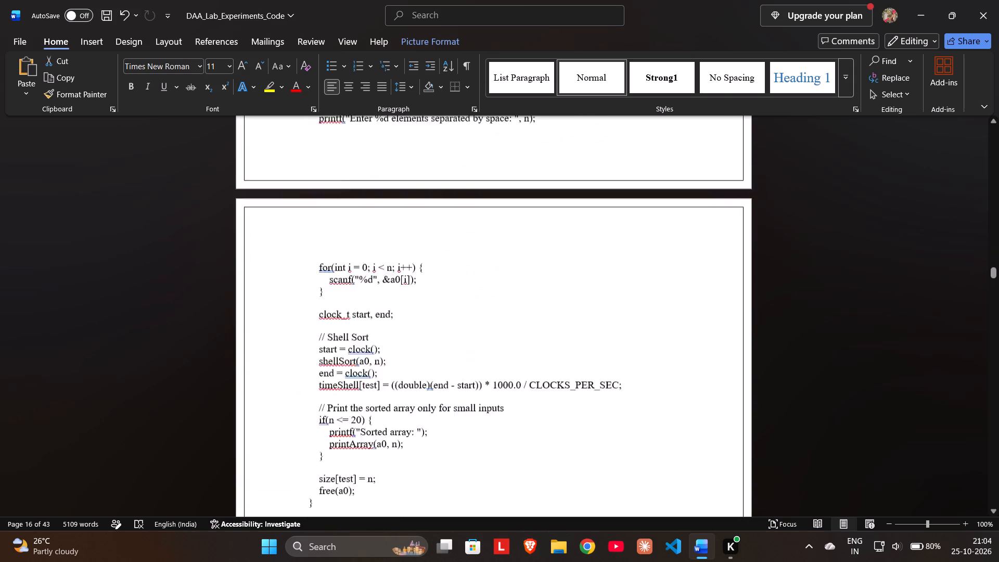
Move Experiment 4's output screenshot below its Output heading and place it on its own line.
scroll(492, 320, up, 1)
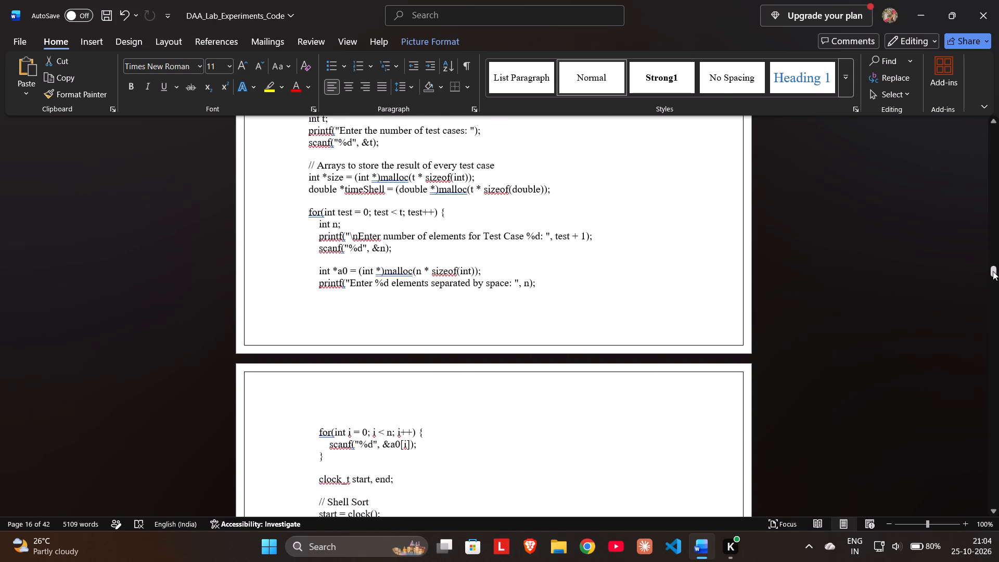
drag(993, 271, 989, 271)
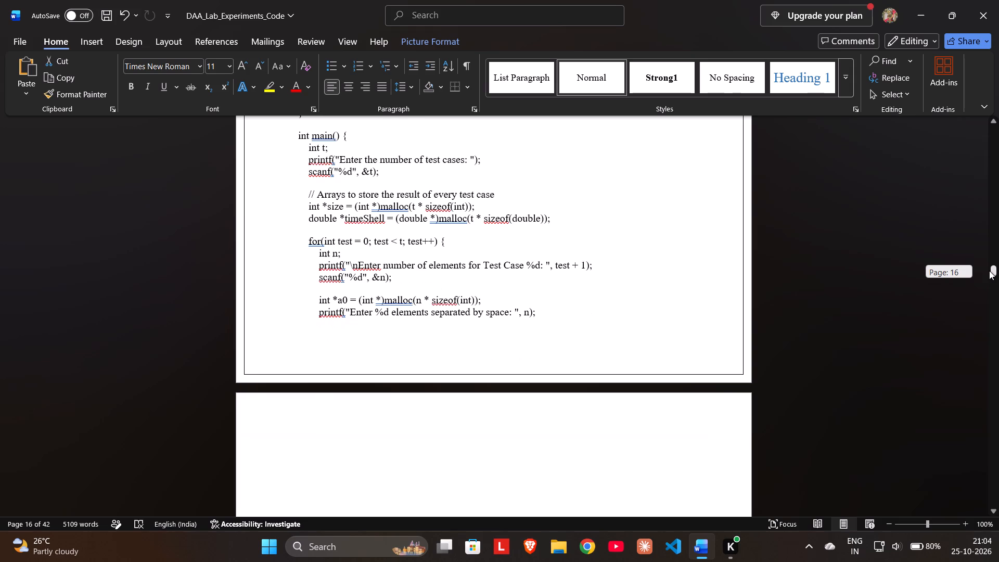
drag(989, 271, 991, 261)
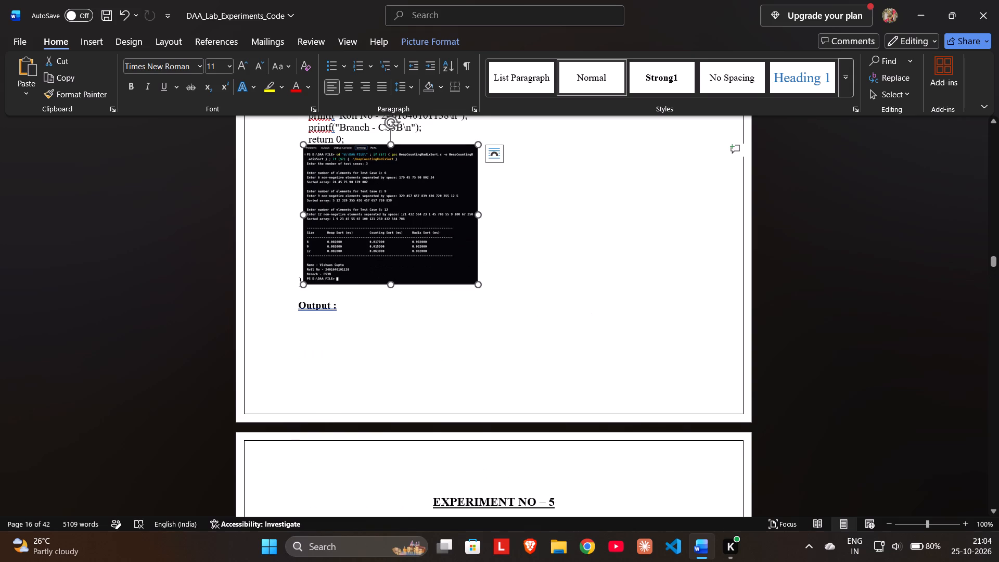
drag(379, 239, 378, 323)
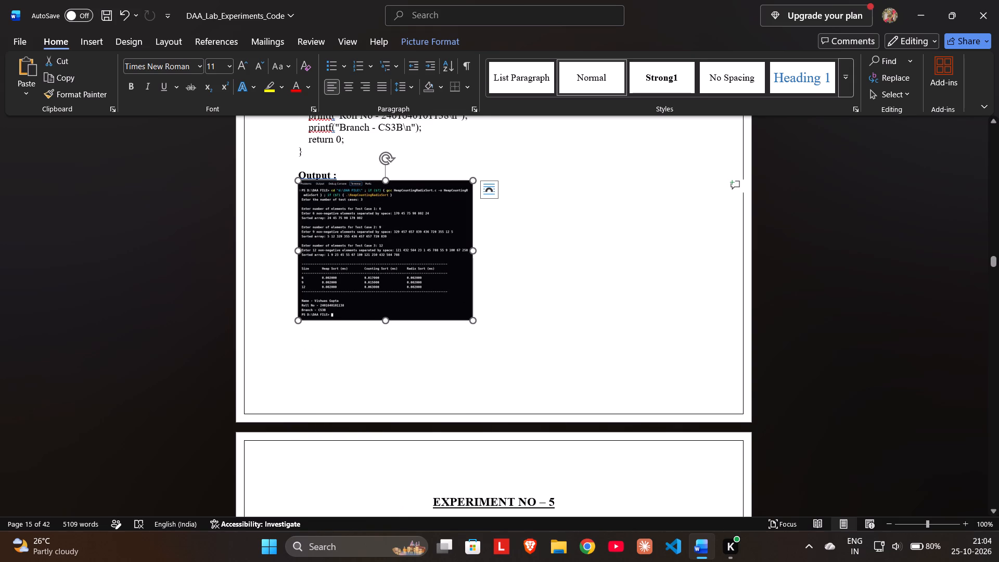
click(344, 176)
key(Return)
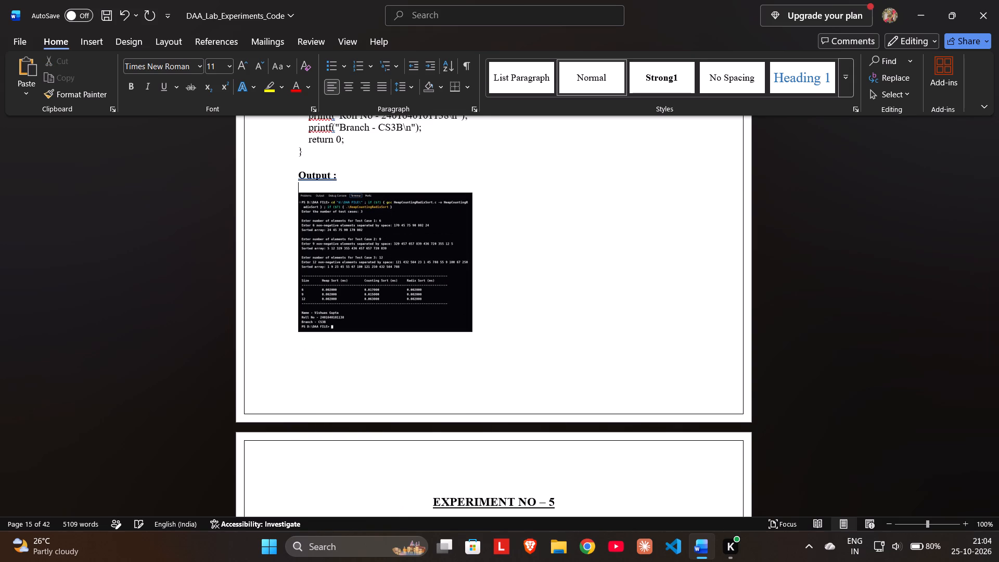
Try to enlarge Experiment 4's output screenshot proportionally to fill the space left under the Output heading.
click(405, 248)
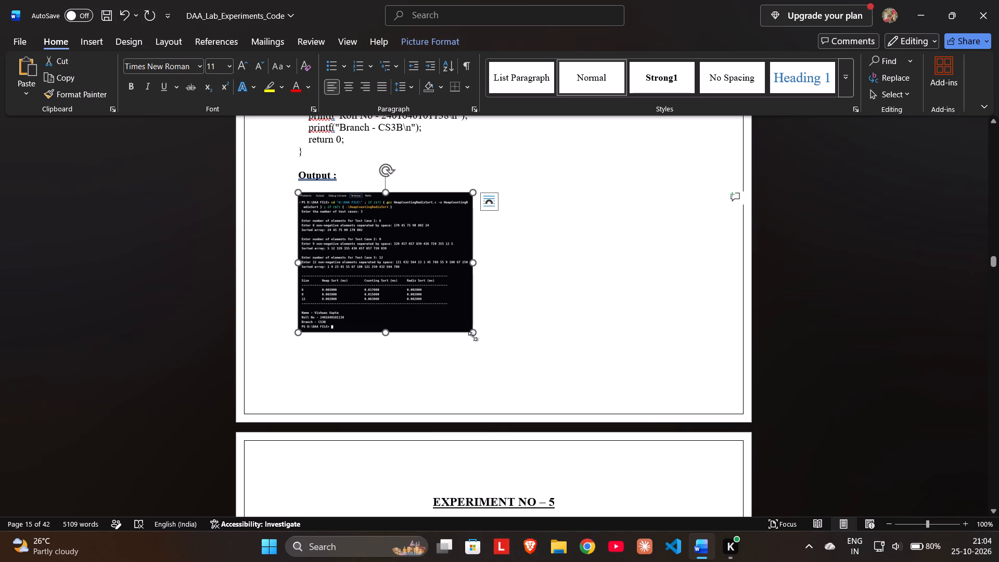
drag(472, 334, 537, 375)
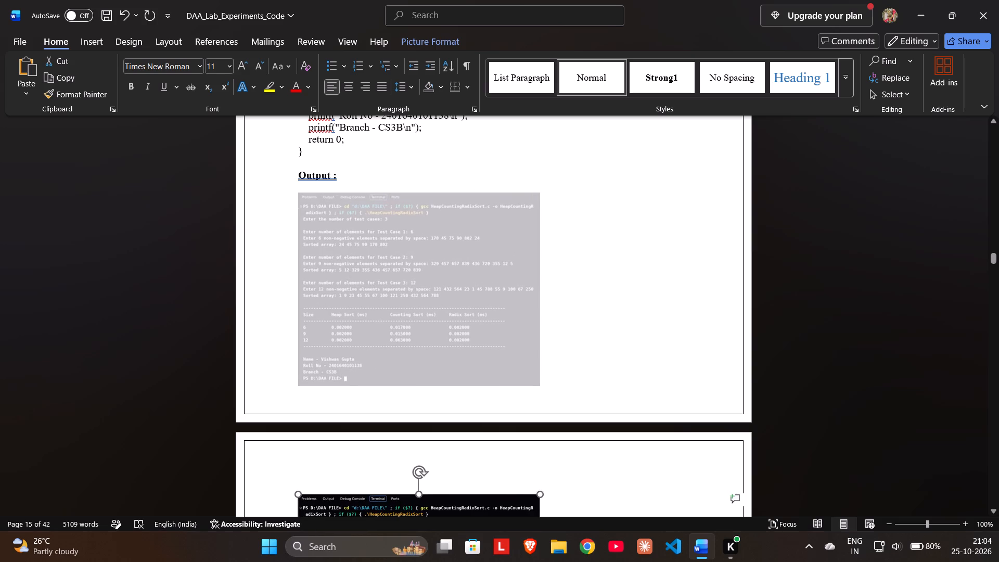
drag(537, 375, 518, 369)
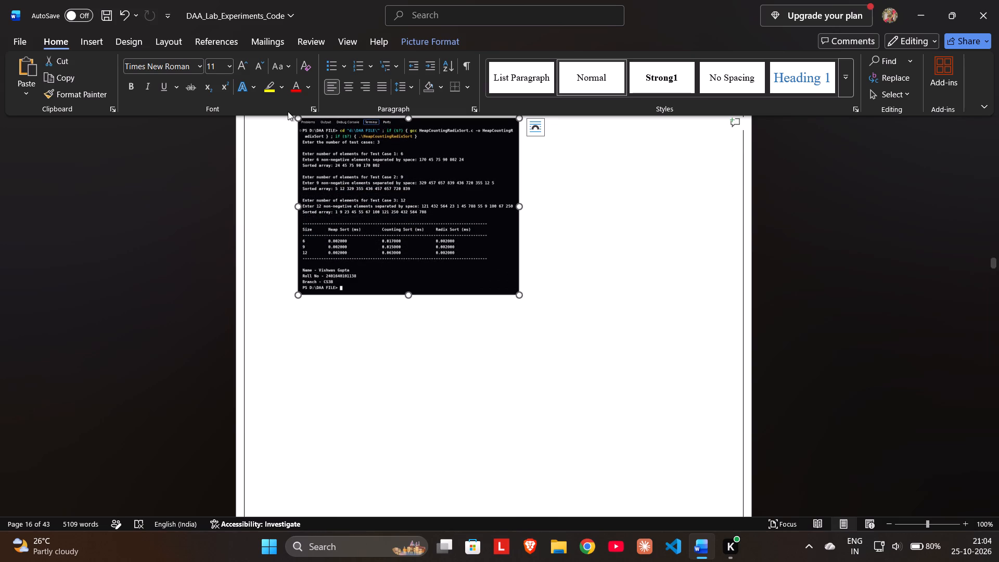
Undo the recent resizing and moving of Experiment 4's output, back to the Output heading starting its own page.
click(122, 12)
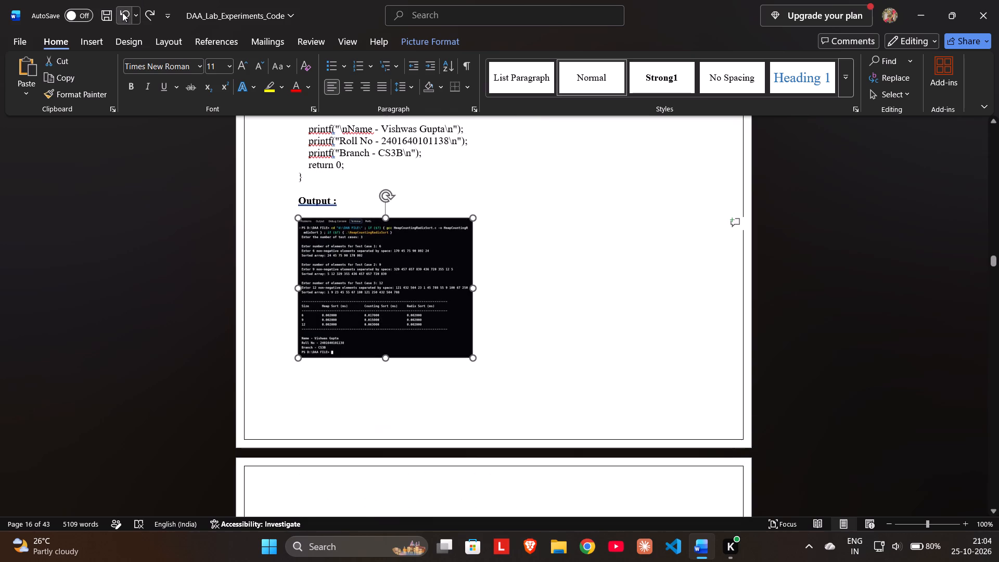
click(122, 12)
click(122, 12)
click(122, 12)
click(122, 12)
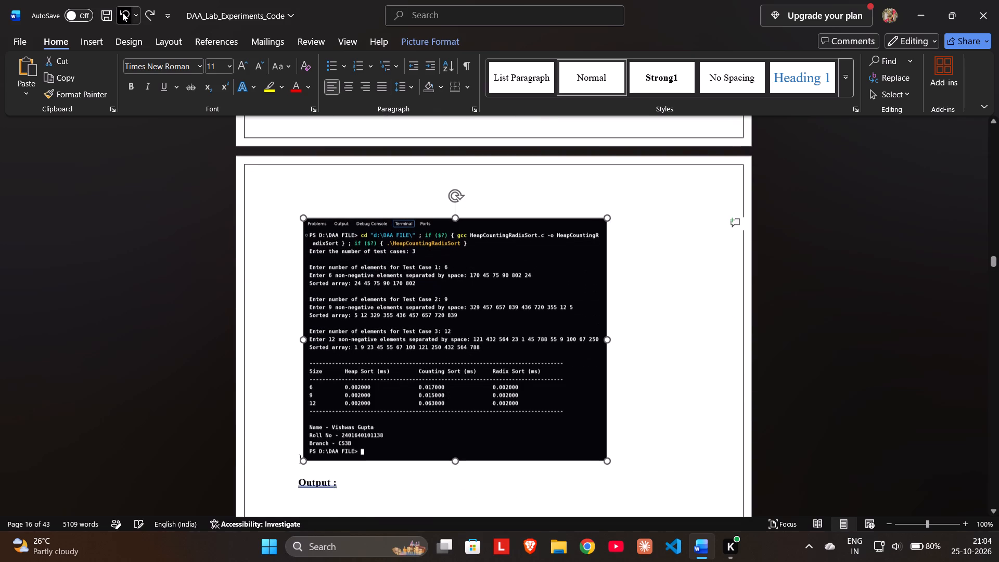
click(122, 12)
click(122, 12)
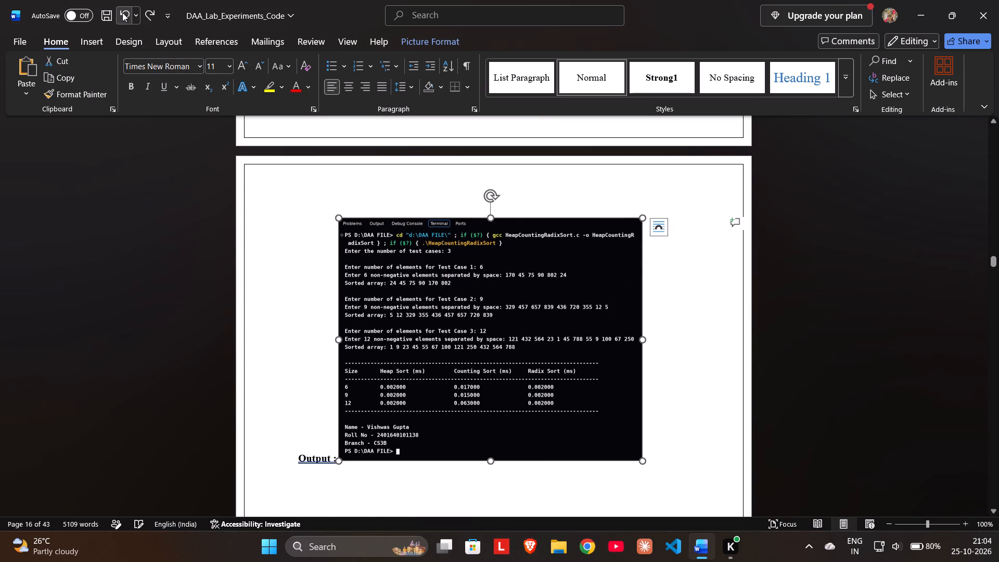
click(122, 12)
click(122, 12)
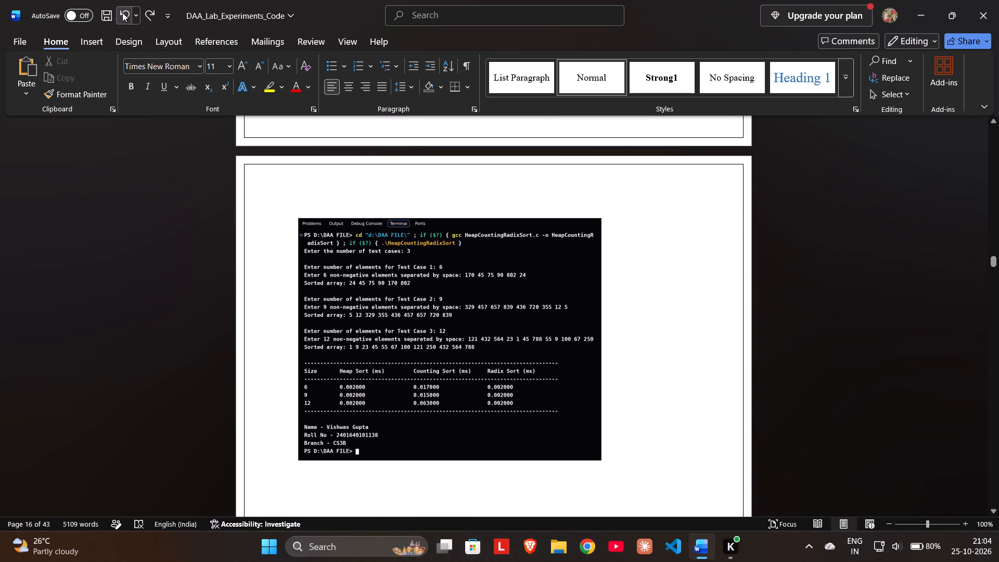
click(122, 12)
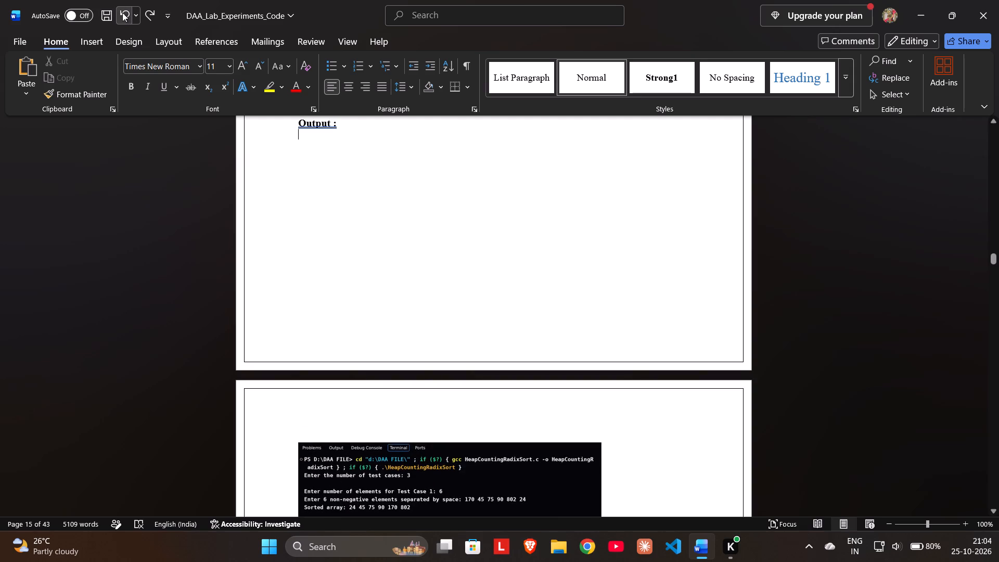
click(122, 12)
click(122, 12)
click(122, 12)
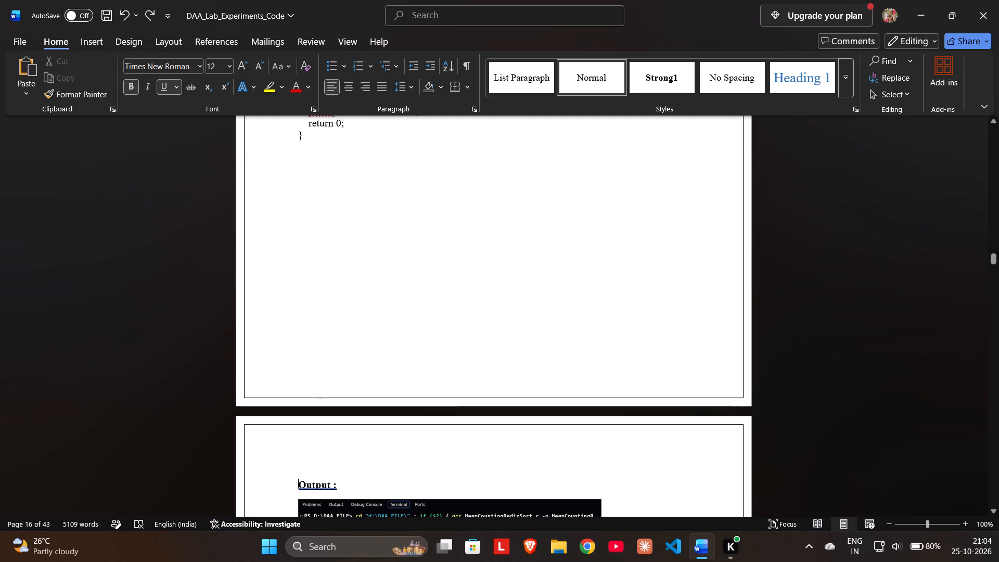
Shrink Experiment 4's output screenshot slightly and proportionally on its own output page.
click(598, 446)
key(Down)
key(Down)
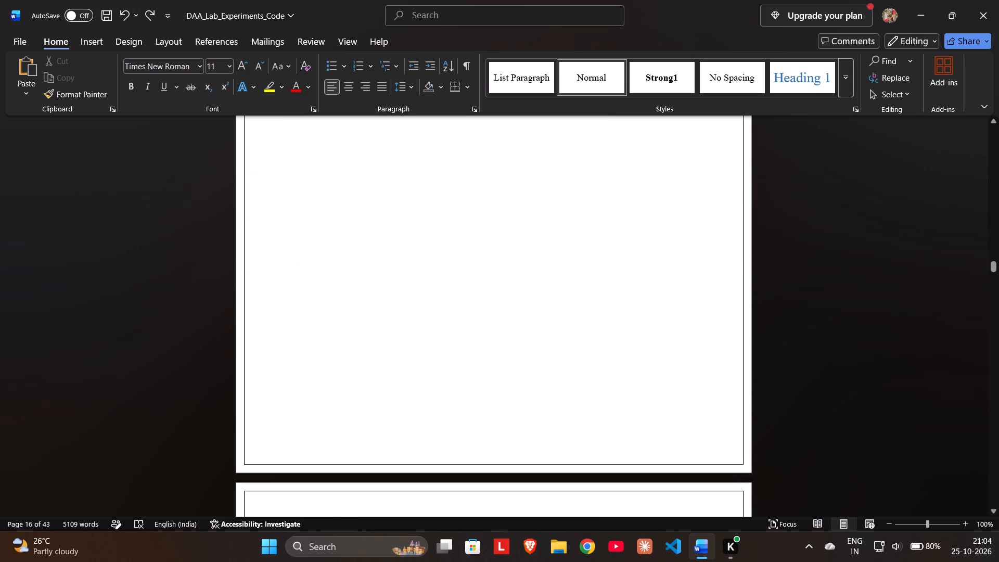
key(Up)
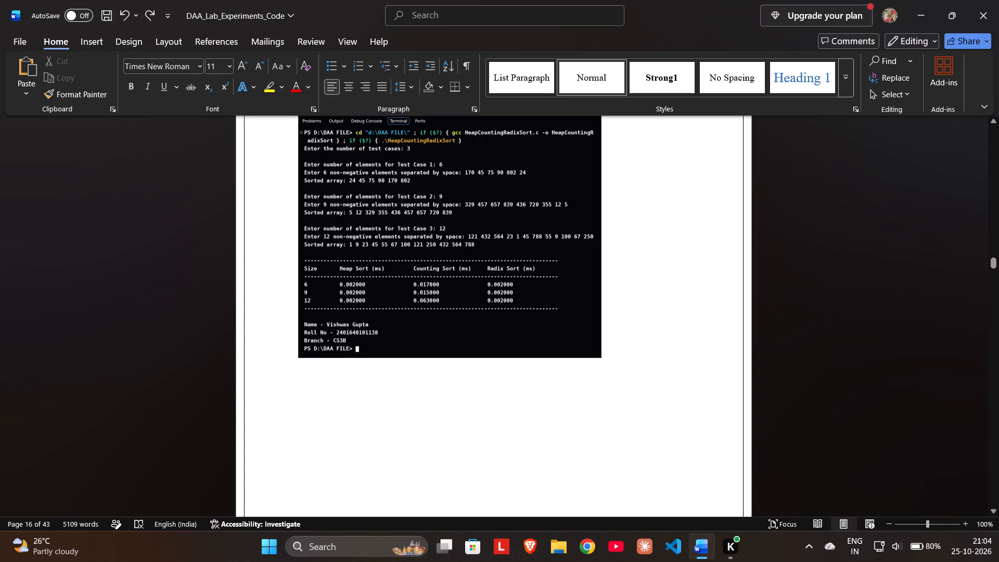
click(569, 312)
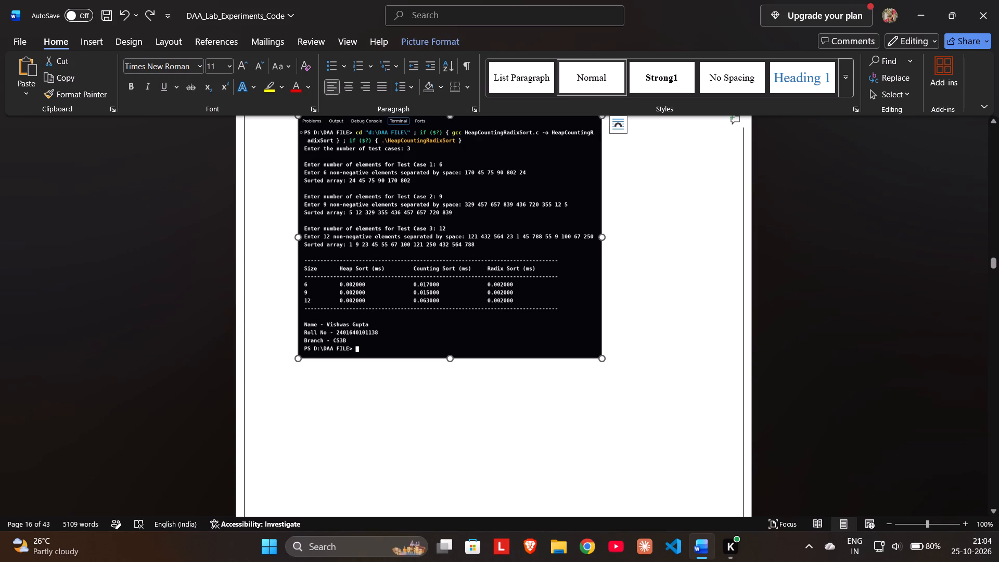
drag(601, 356, 596, 350)
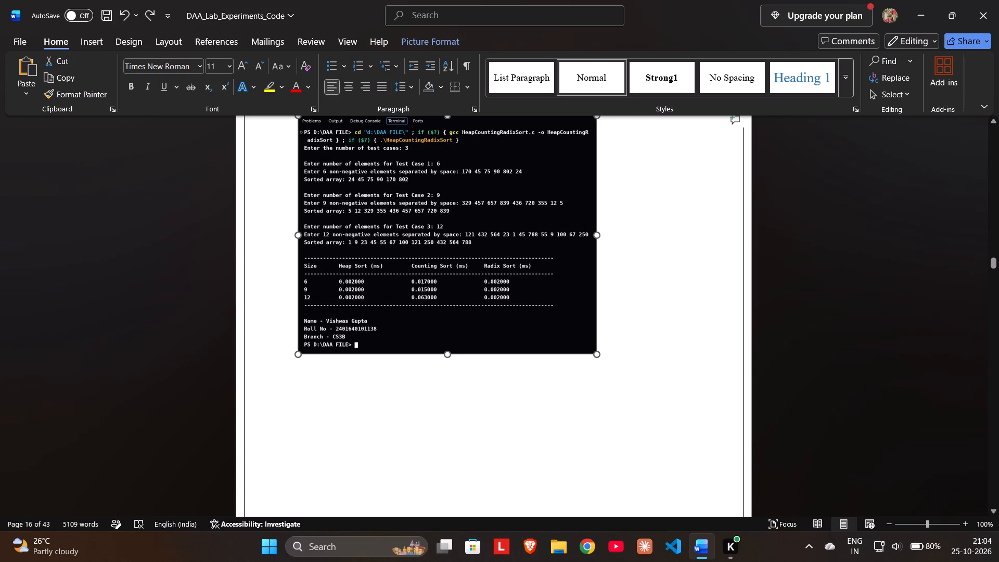
drag(596, 350, 595, 351)
Review the Experiment 5 Shell Sort code and page layout through to the Experiment 6(i) heading.
click(582, 420)
key(Down)
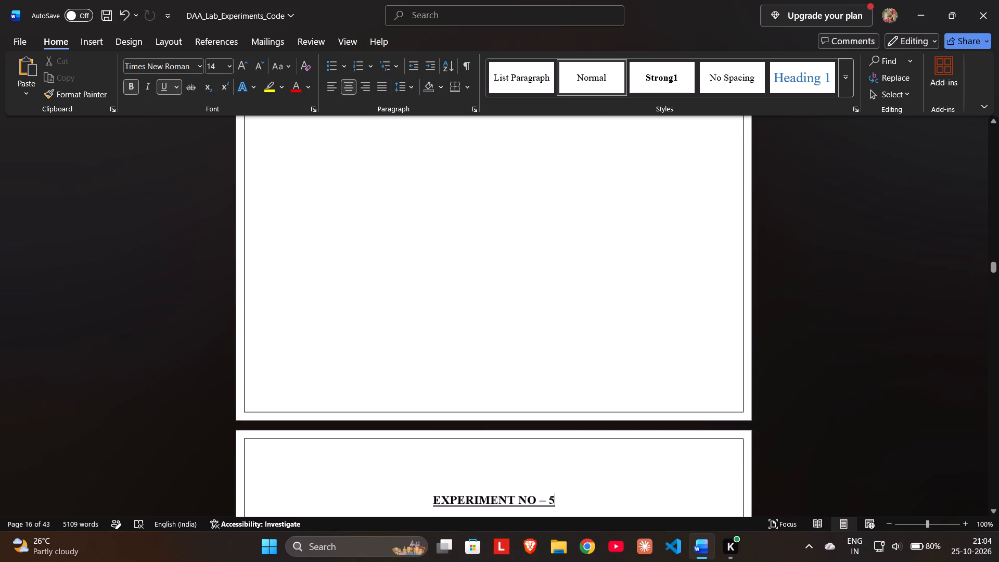
key(Down)
key(Down)
key(Down)
key(Down)
key(Down)
key(Down)
key(Down)
key(Down)
key(Down)
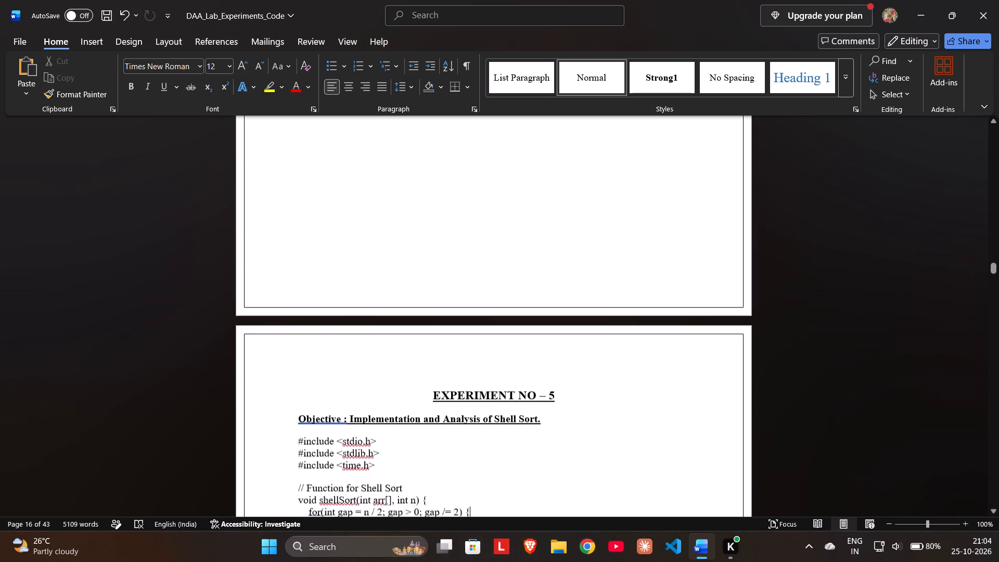
key(Down)
key(Down)
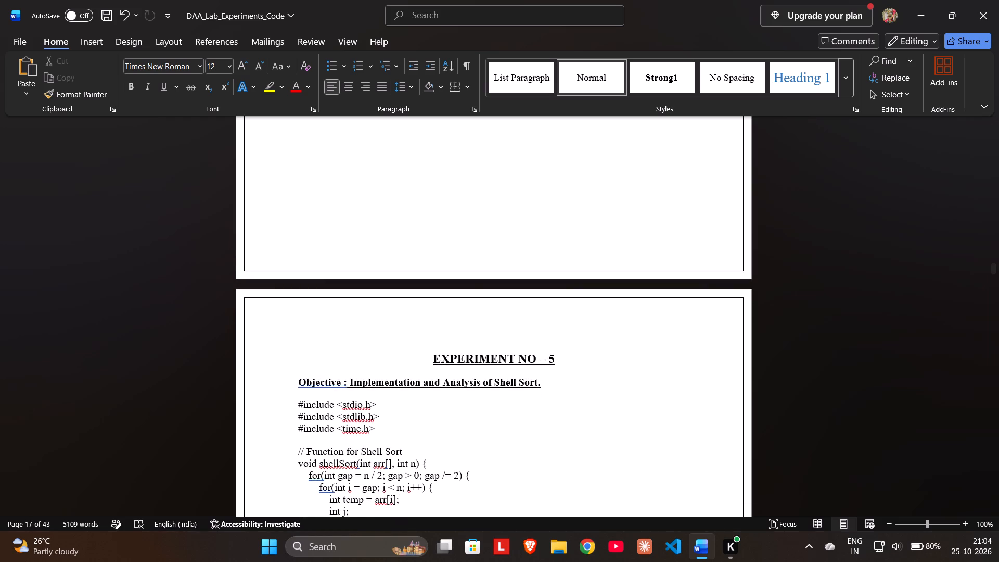
key(Down)
key(Down)
key(Down)
key(Down)
key(Down)
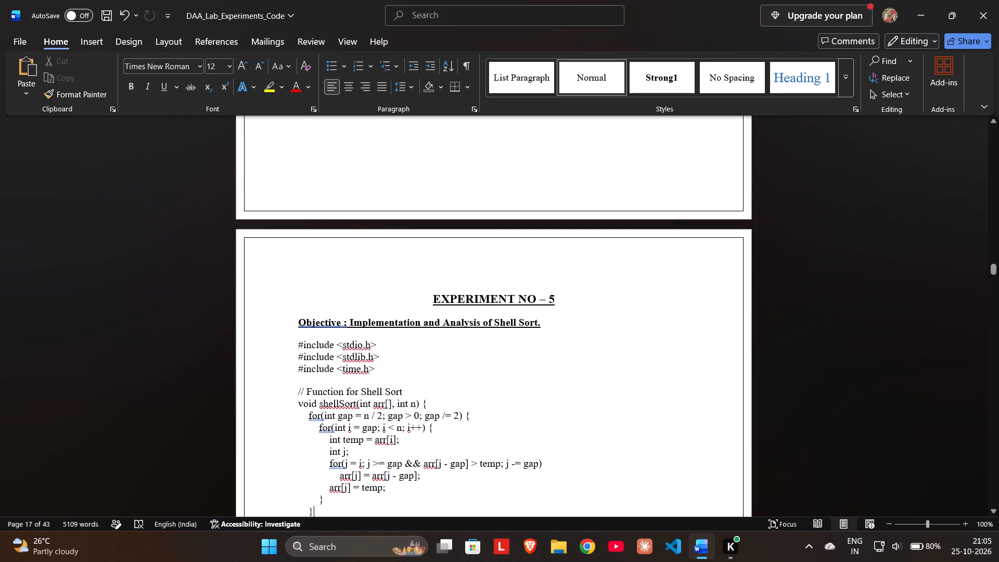
key(Down)
key(Down)
key(Down)
key(Down)
key(Down)
key(Down)
key(Down)
key(Down)
key(Down)
key(Down)
key(Down)
key(Down)
key(Down)
key(Down)
key(Down)
key(Down)
key(Down)
key(Down)
key(Down)
key(Down)
key(Down)
key(Down)
key(Down)
key(Down)
key(Down)
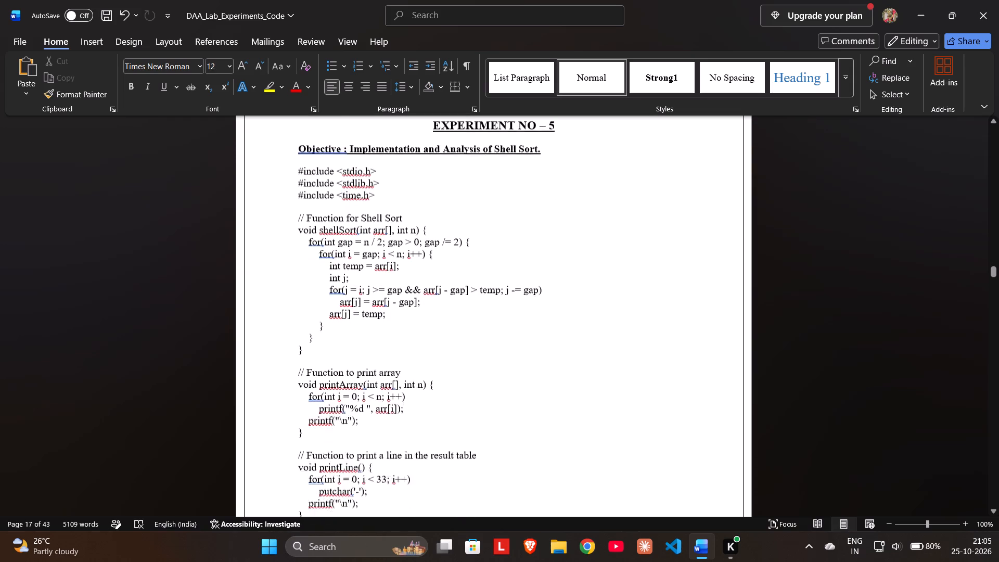
key(Down)
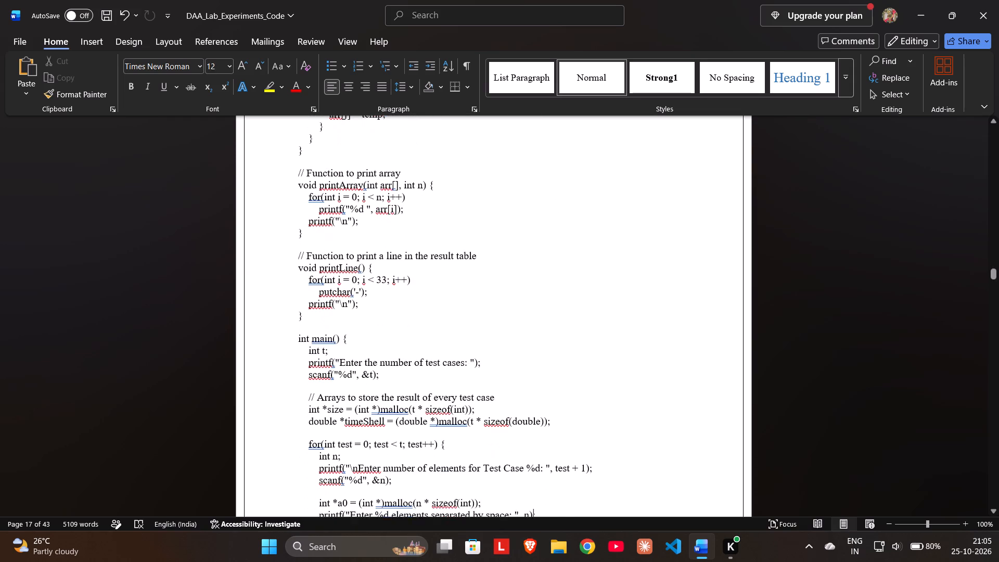
key(Down)
key(Down)
key(Down)
key(Down)
key(Down)
key(Down)
key(Down)
key(Down)
key(Down)
key(Down)
key(Down)
key(Down)
key(Down)
key(Down)
key(Down)
key(Down)
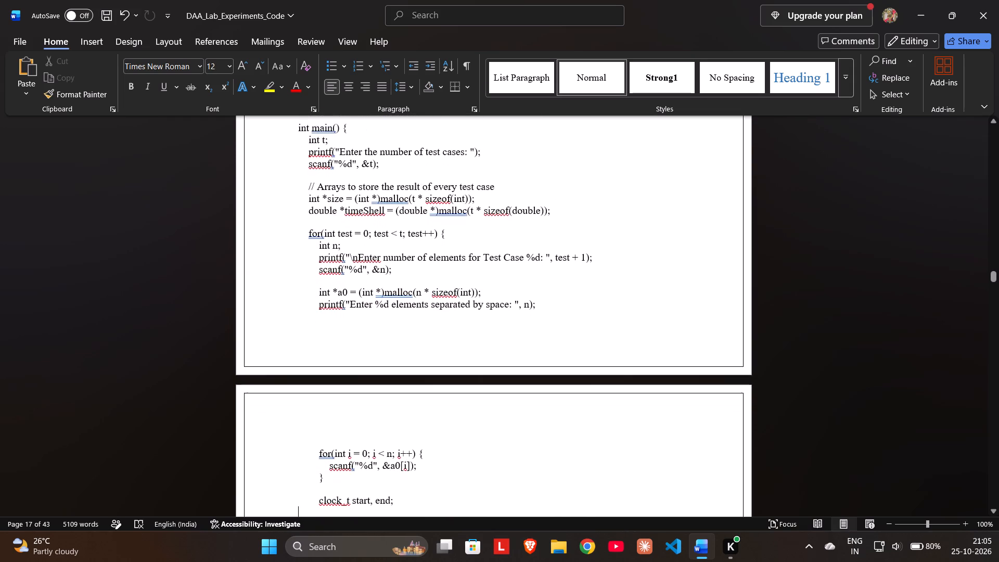
key(Down)
key(Down)
key(Down)
key(Down)
key(Down)
key(Down)
key(Down)
key(Down)
key(Down)
key(Down)
key(Down)
key(Down)
key(Down)
key(Down)
key(Down)
key(Down)
key(Down)
key(Down)
key(Down)
key(Down)
key(Down)
key(Down)
key(Down)
key(Down)
key(Down)
key(Down)
key(Down)
key(Down)
key(Down)
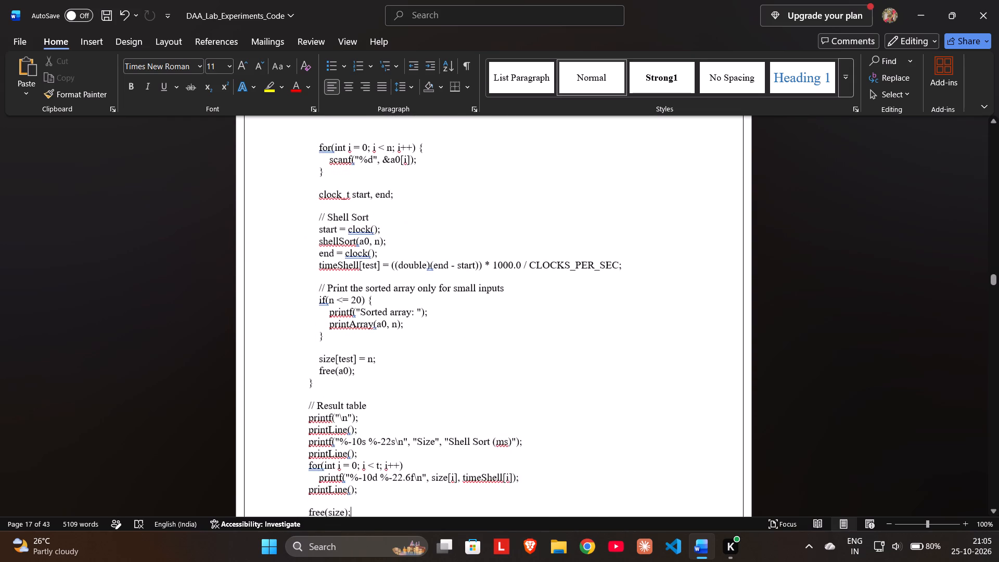
key(Up)
key(Up)
key(Up)
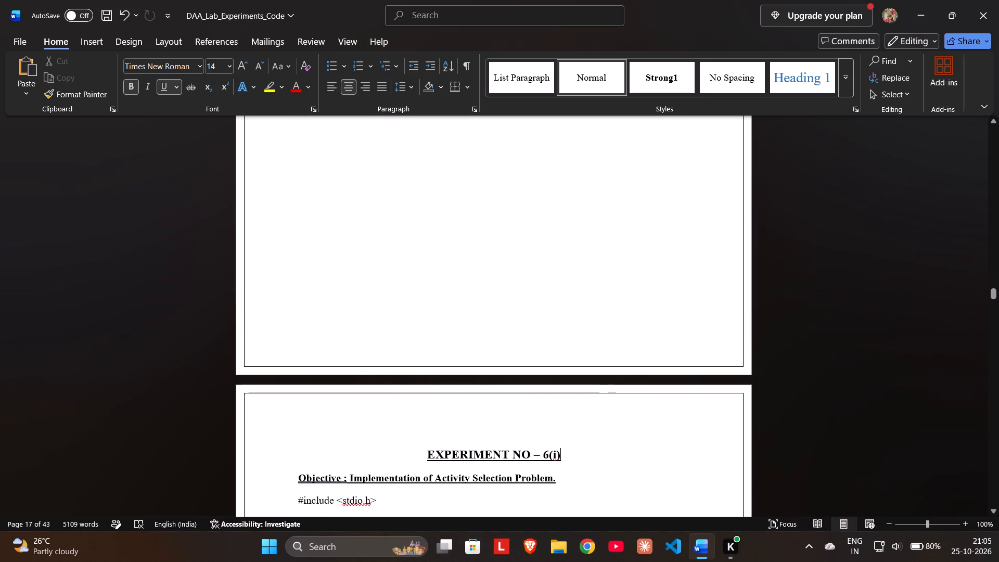
key(Up)
key(Up)
Shrink Experiment 5's Shell Sort output screenshot proportionally in two passes on its output page.
click(582, 420)
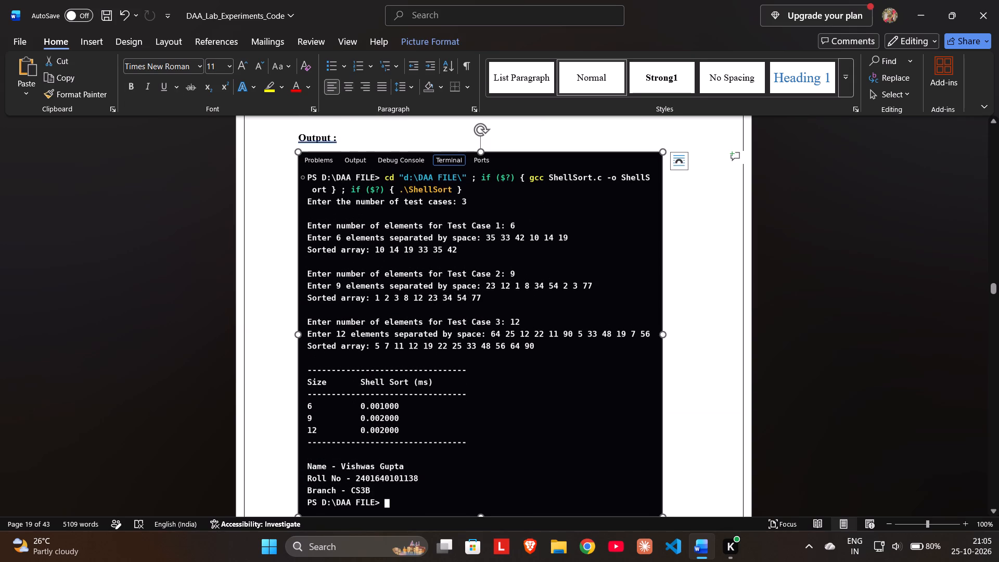
click(698, 452)
key(Down)
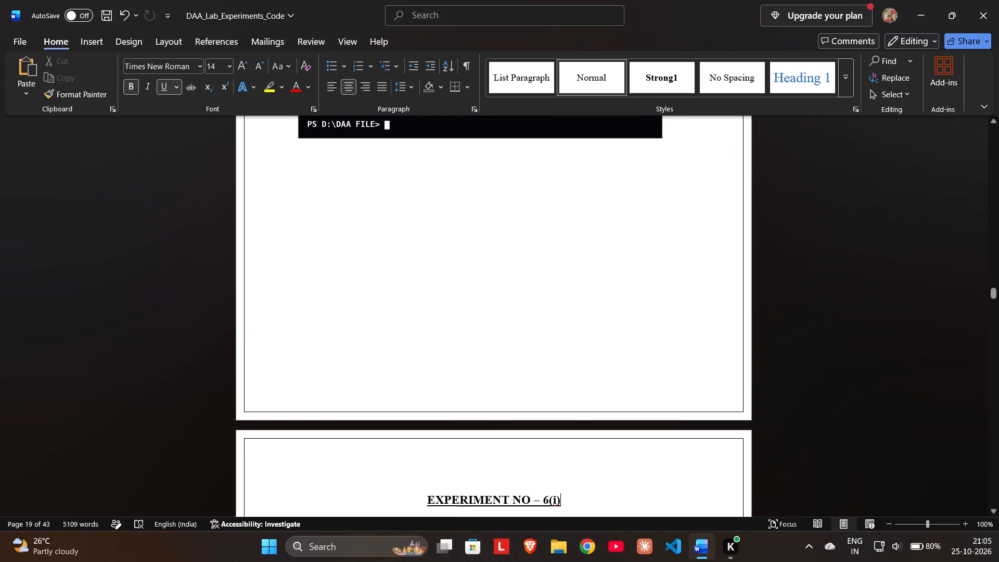
click(648, 127)
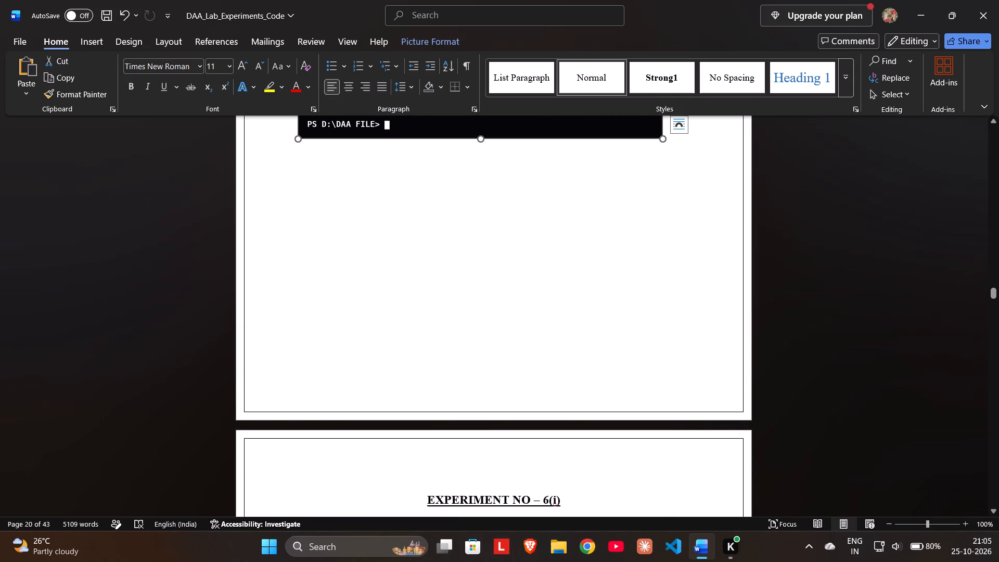
drag(663, 140, 643, 121)
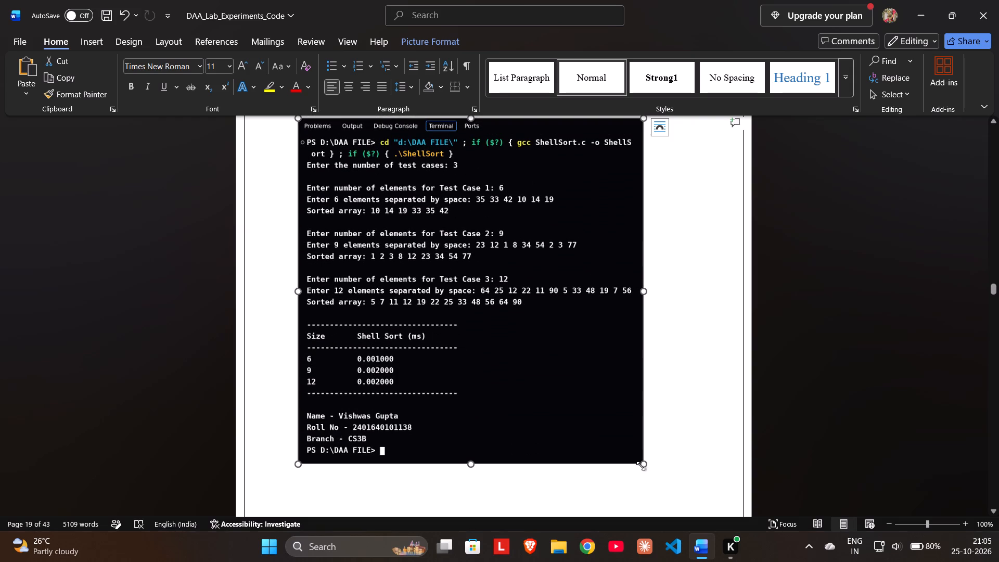
drag(641, 466, 619, 440)
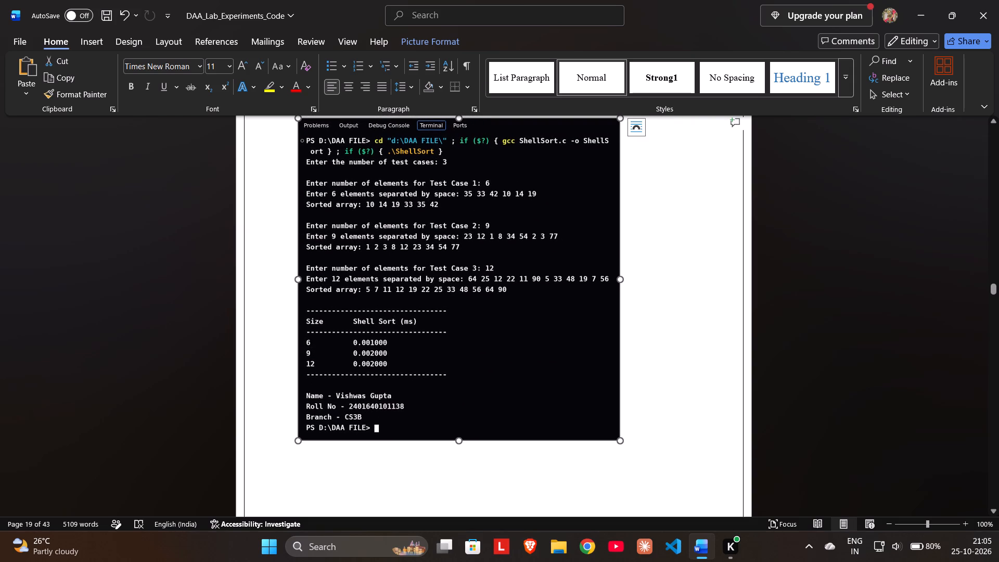
Examine the page break between the end of Experiment 5's code and its Output heading and screenshot.
click(701, 416)
key(Up)
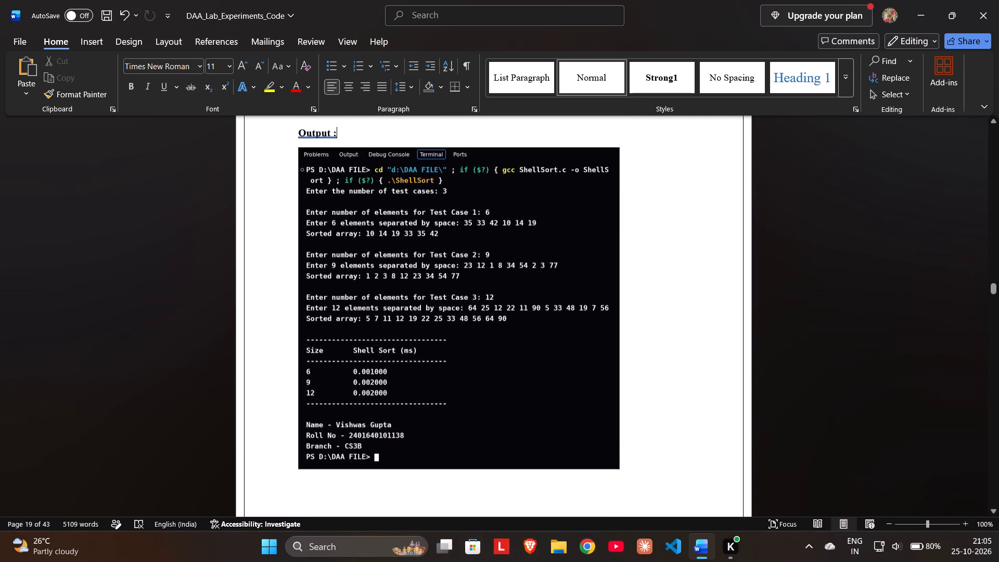
key(Up)
key(Up)
key(Up)
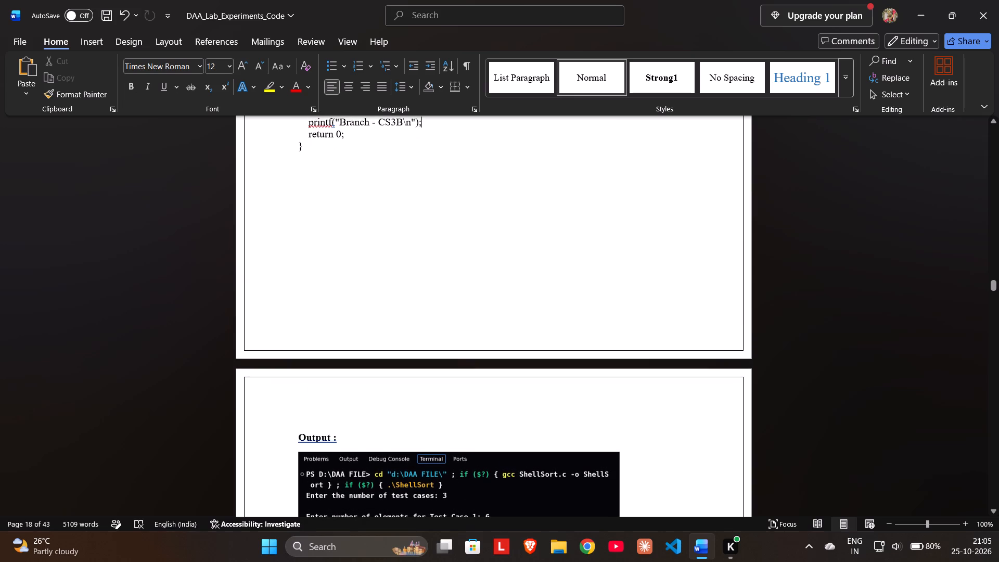
key(Down)
key(Down)
key(Down)
key(Down)
key(Down)
key(Up)
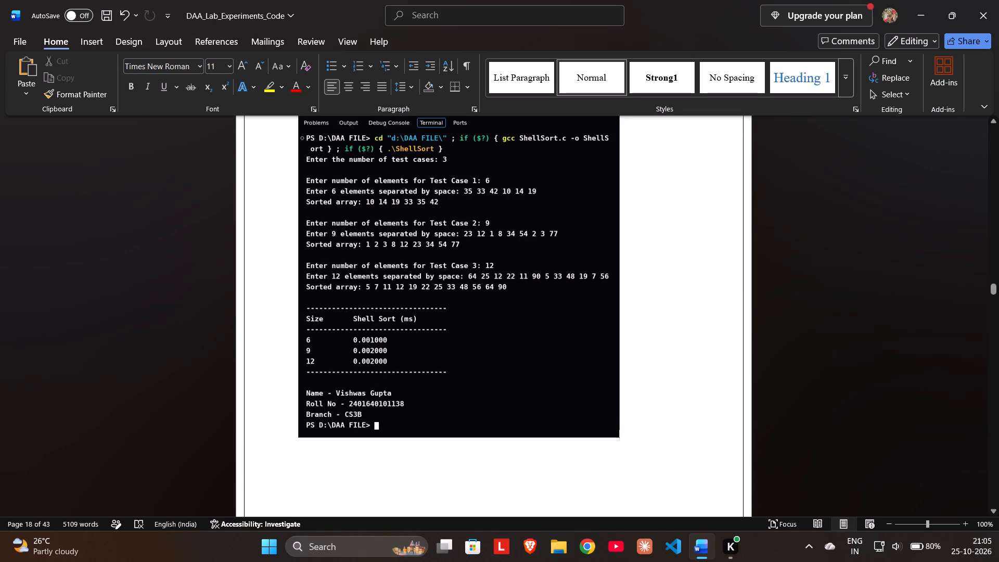
Review the Experiment 6(i) Activity Selection code and page layout through to its output page.
key(Down)
key(Down)
key(Down)
key(Down)
key(Down)
key(Down)
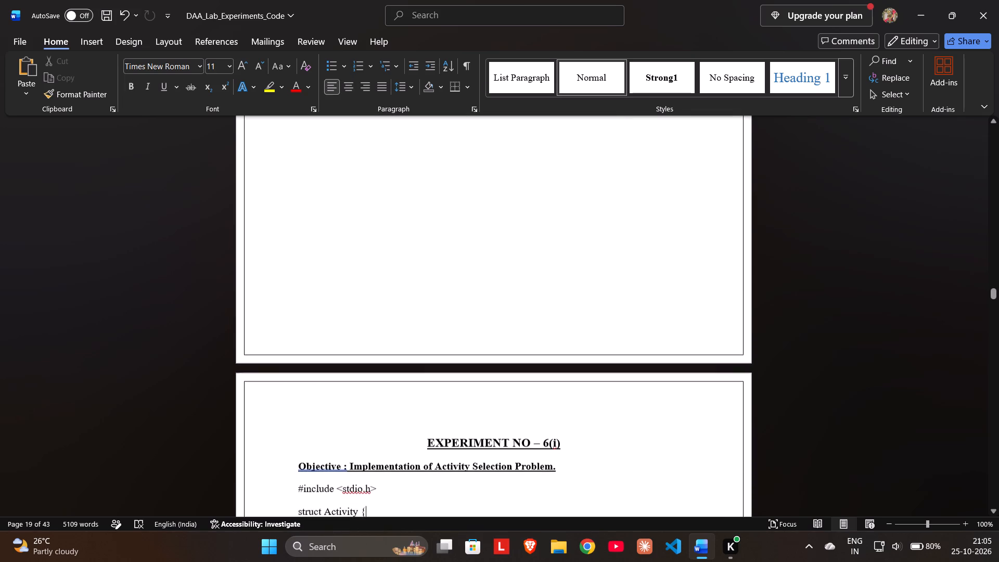
key(Down)
key(Down)
key(Down)
key(Down)
key(Down)
key(Down)
key(Down)
key(Down)
key(Down)
key(Down)
key(Down)
key(Down)
key(Down)
key(Down)
key(Down)
key(Down)
key(Down)
key(Down)
key(Down)
key(Down)
key(Down)
key(Down)
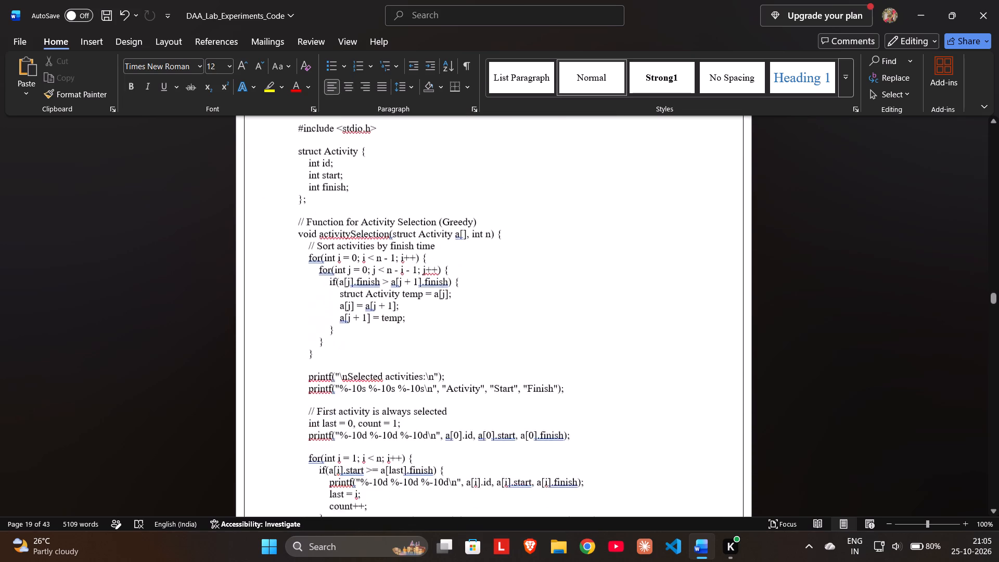
Shrink Experiment 6(i)'s Activity Selection output screenshot slightly and proportionally beneath its Output heading.
key(Up)
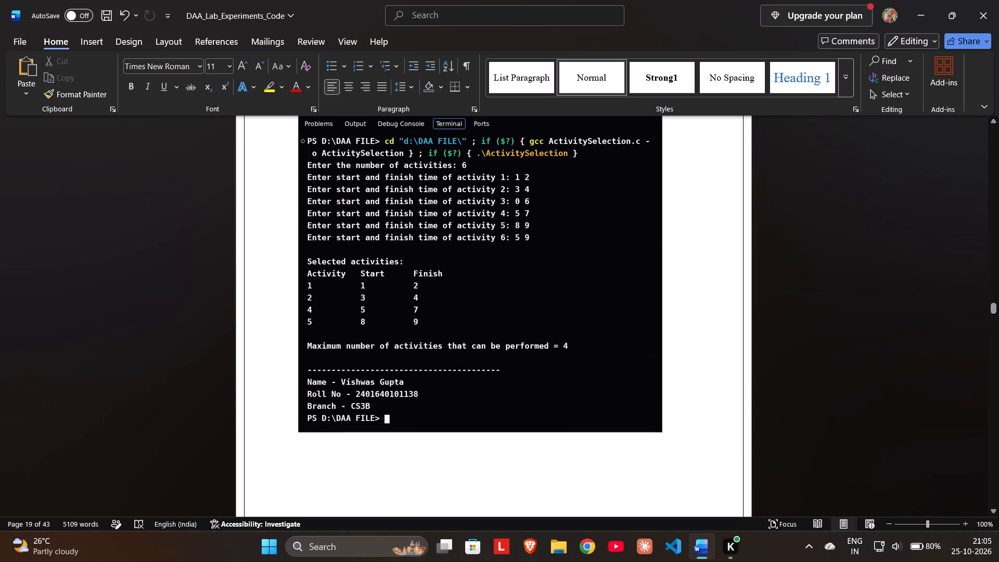
key(Up)
click(617, 390)
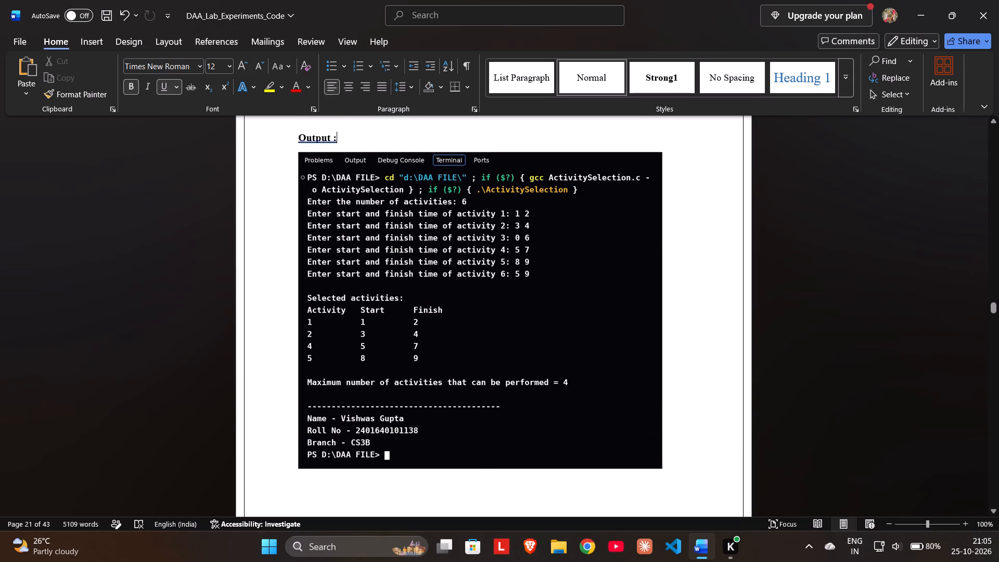
drag(659, 468, 624, 414)
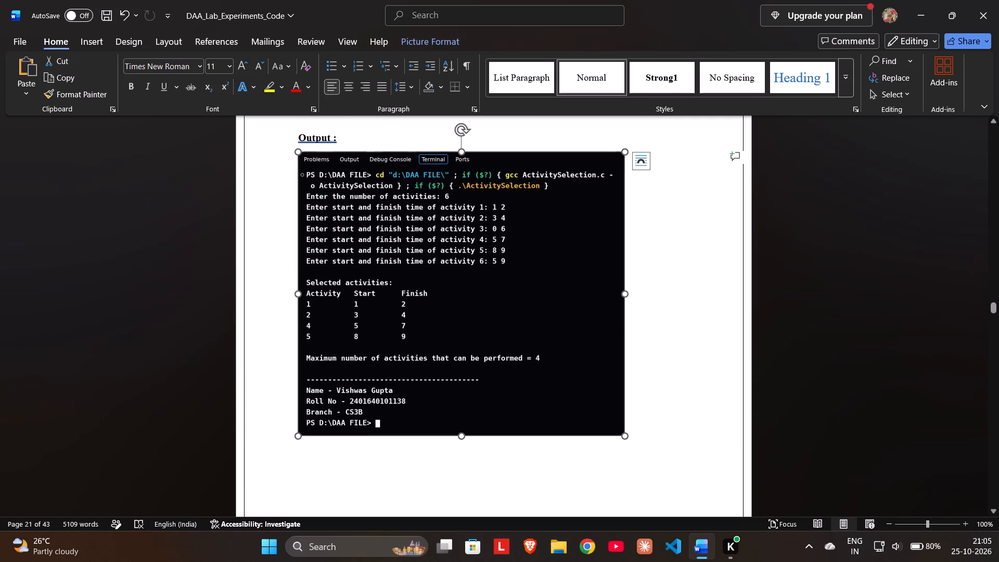
click(624, 436)
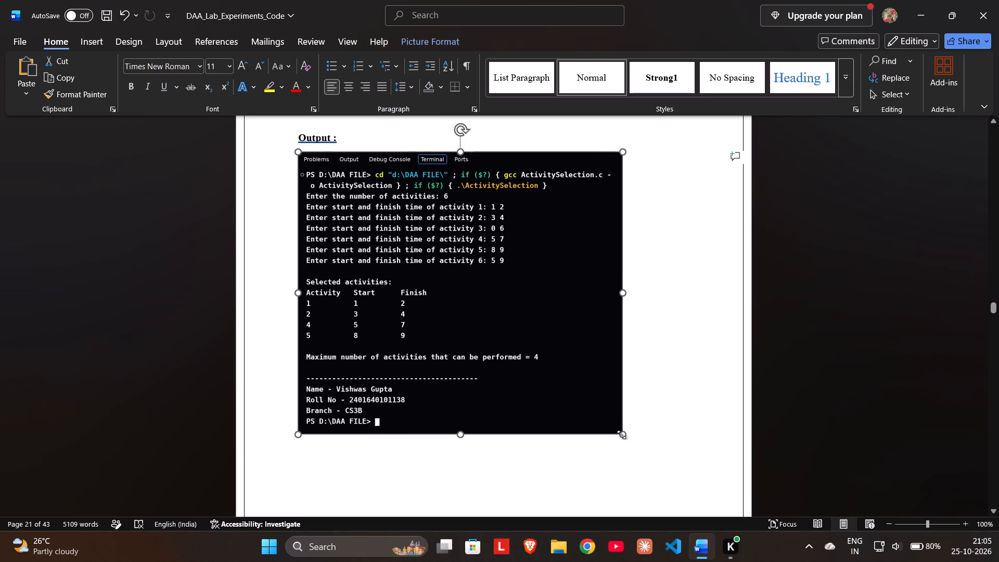
click(640, 459)
Review the Experiment 6(ii) greedy Knapsack code and page layout through to the Experiment 7(i) heading.
key(Down)
key(Down)
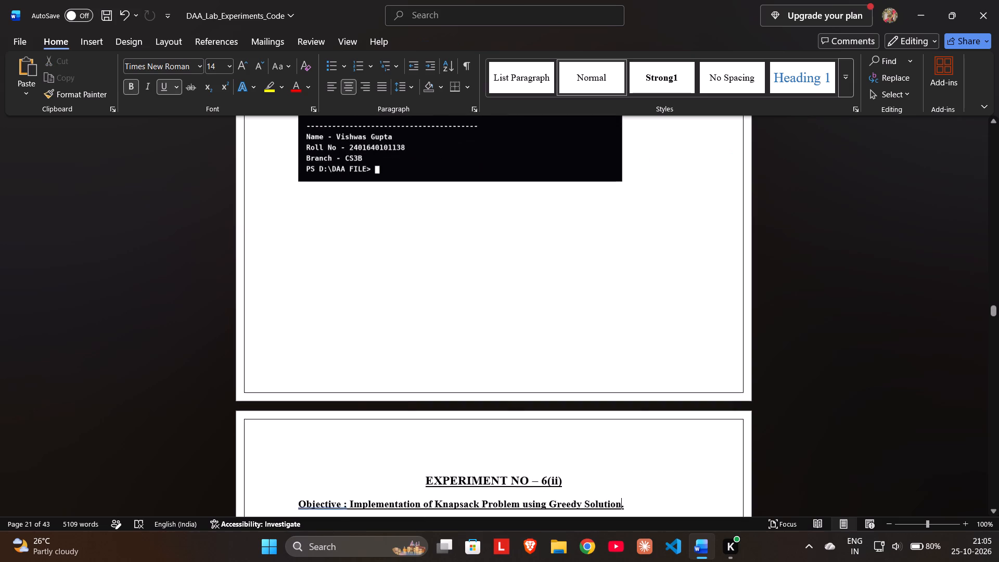
key(Down)
key(Down)
key(Down)
key(Down)
key(Down)
key(Down)
key(Down)
key(Down)
key(Down)
key(Down)
key(Down)
key(Down)
key(Down)
key(Down)
key(Down)
key(Down)
key(Down)
key(Down)
key(Down)
key(Down)
key(Down)
key(Down)
key(Down)
key(Down)
key(Down)
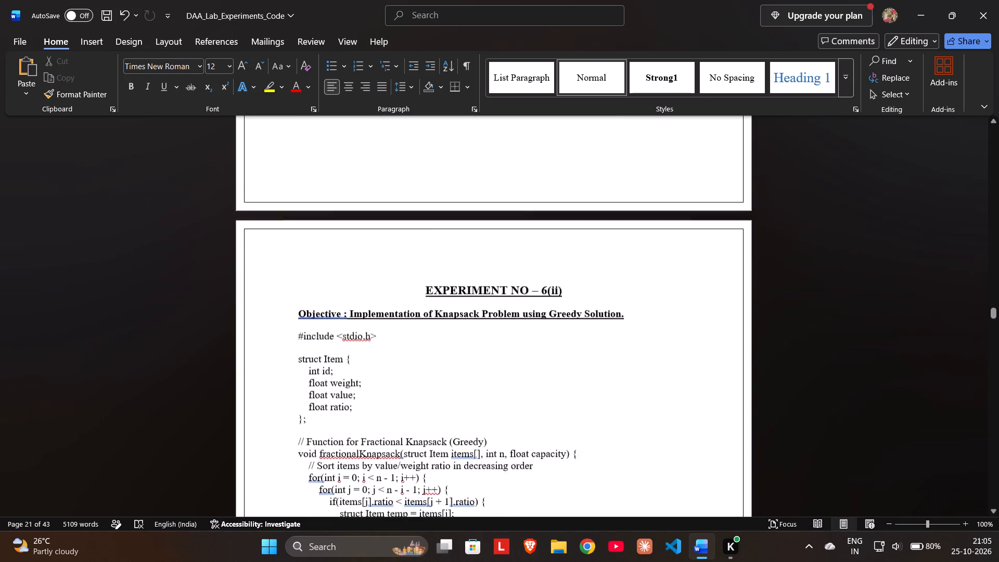
key(Down)
key(Down)
key(Down)
key(Down)
key(Down)
key(Down)
key(Down)
key(Down)
key(Down)
key(Down)
key(Down)
key(Down)
key(Down)
key(Down)
key(Down)
key(Down)
key(Down)
key(Down)
key(Down)
key(Down)
key(Down)
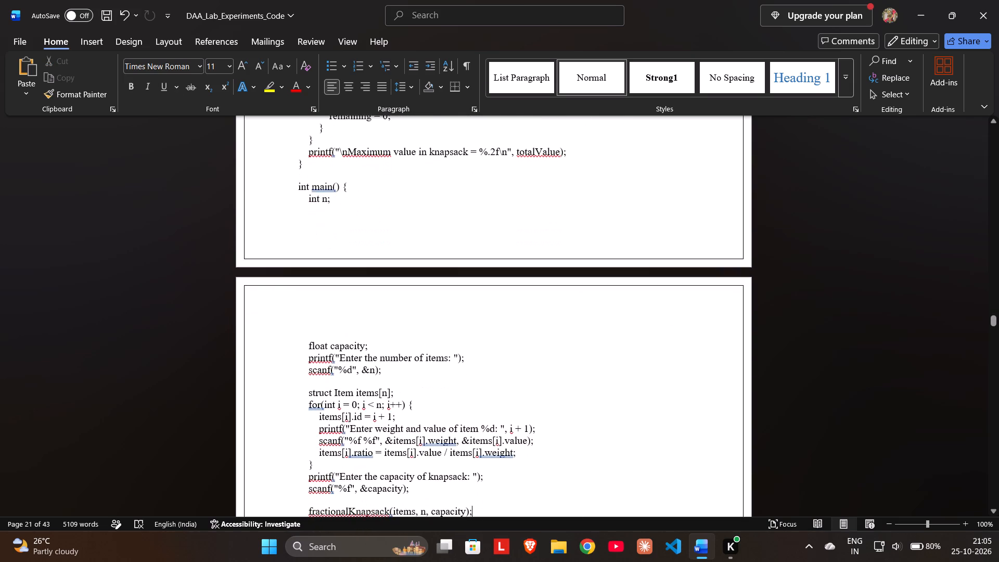
Shrink Experiment 6(ii)'s Fractional Knapsack output screenshot proportionally in two passes on its output page.
key(Up)
key(Up)
key(Up)
key(Up)
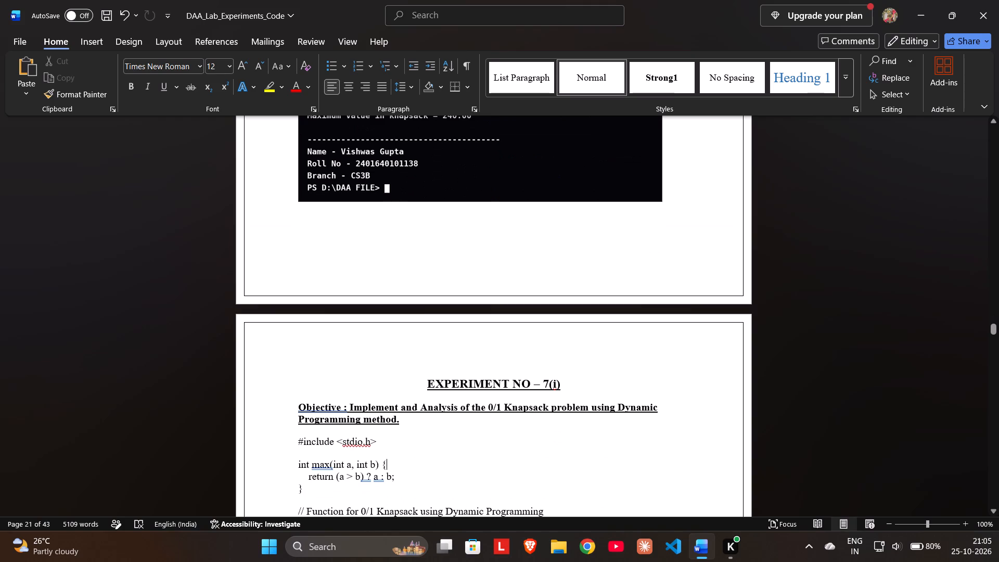
key(Up)
key(Up)
key(Up)
key(Up)
key(Up)
key(Up)
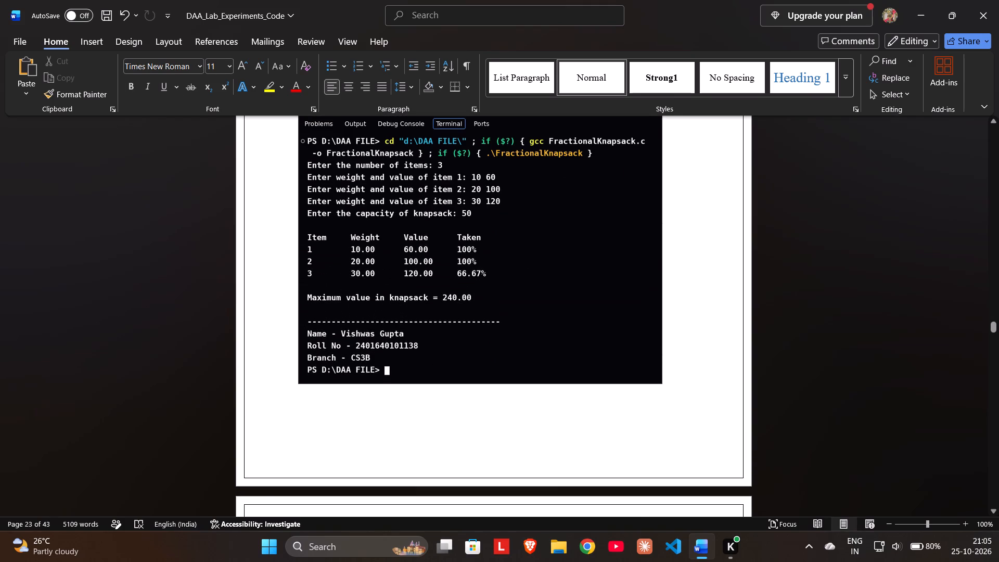
click(667, 352)
click(651, 355)
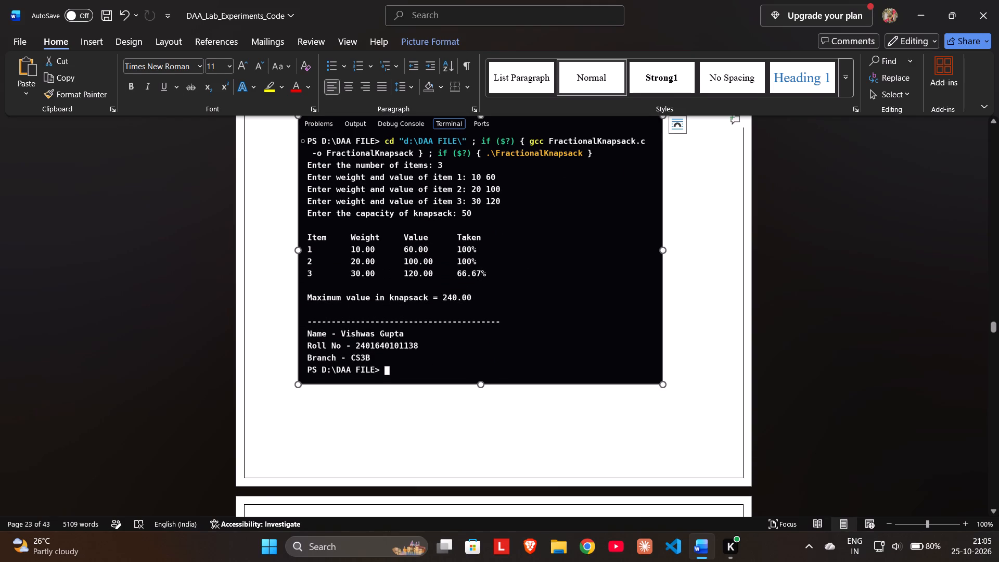
drag(662, 384, 611, 305)
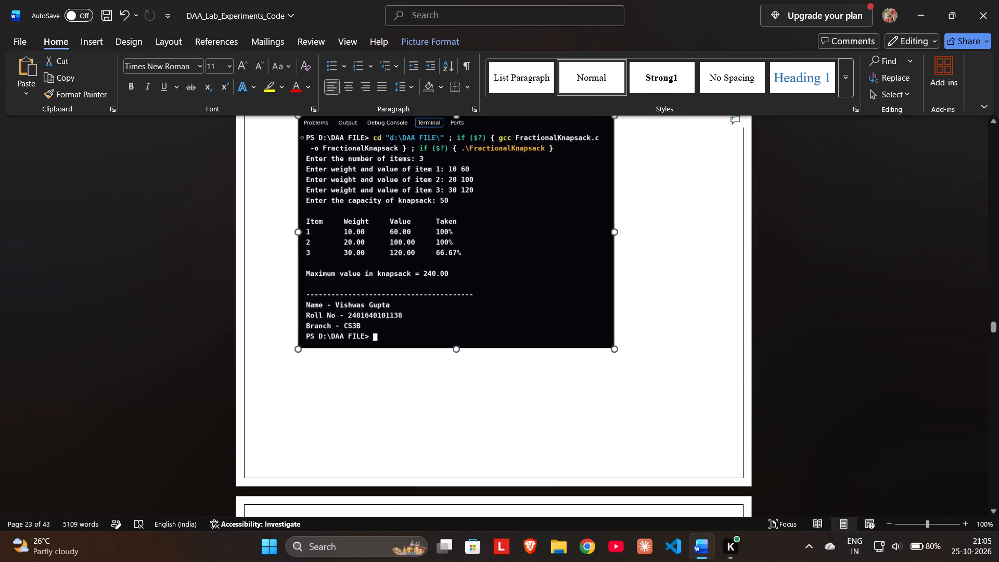
drag(611, 305, 603, 299)
click(641, 315)
Review the Experiment 7(i) 0/1 Knapsack code and output page through to the Experiment 7(ii) heading.
key(Up)
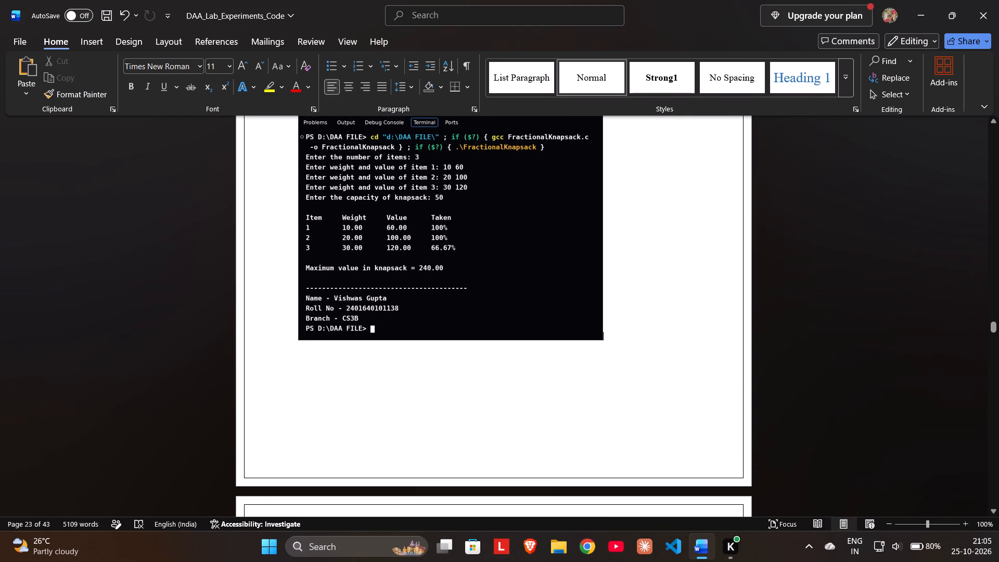
key(Up)
key(Down)
key(Down)
key(Down)
key(Down)
key(Down)
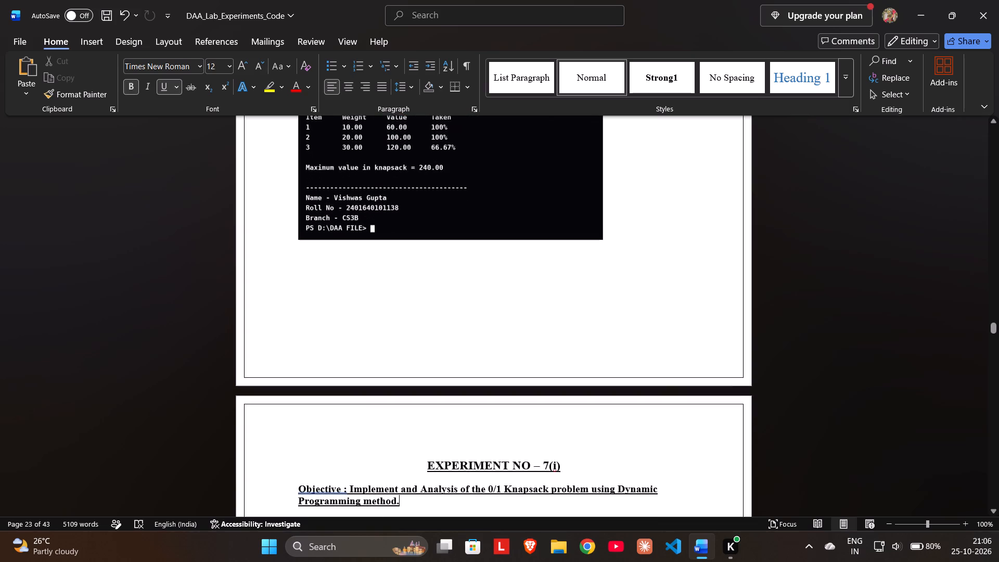
key(Down)
key(Down)
key(Down)
key(Down)
key(Down)
key(Down)
key(Down)
key(Down)
key(Down)
key(Down)
key(Down)
key(Down)
key(Down)
key(Down)
key(Down)
key(Down)
key(Down)
key(Down)
key(Down)
key(Down)
key(Down)
key(Down)
key(Down)
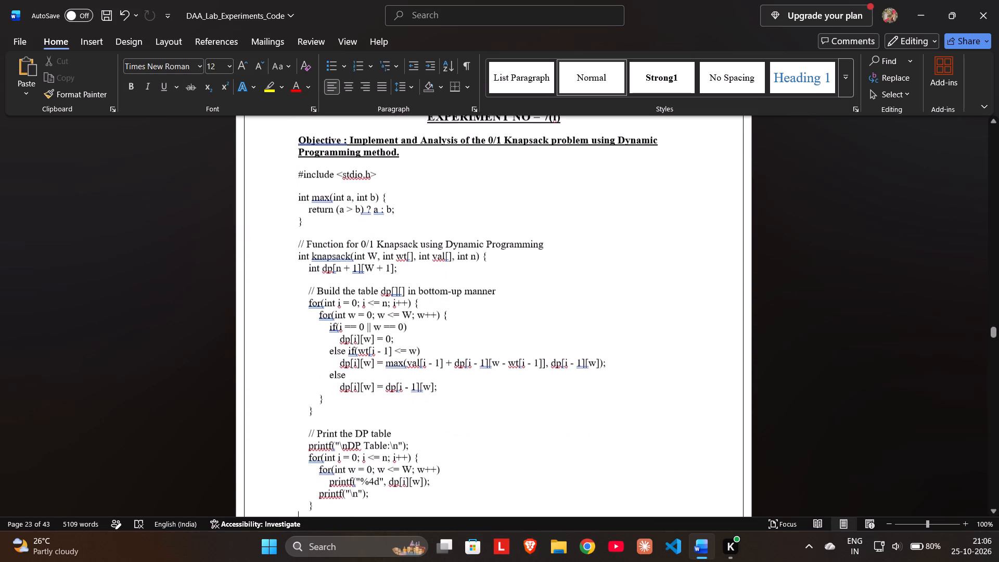
key(Down)
key(Down)
key(Down)
key(Down)
key(Down)
key(Down)
key(Down)
key(Down)
key(Down)
key(Down)
key(Down)
key(Down)
key(Down)
key(Down)
key(Down)
key(Down)
key(Down)
key(Down)
key(Down)
key(Down)
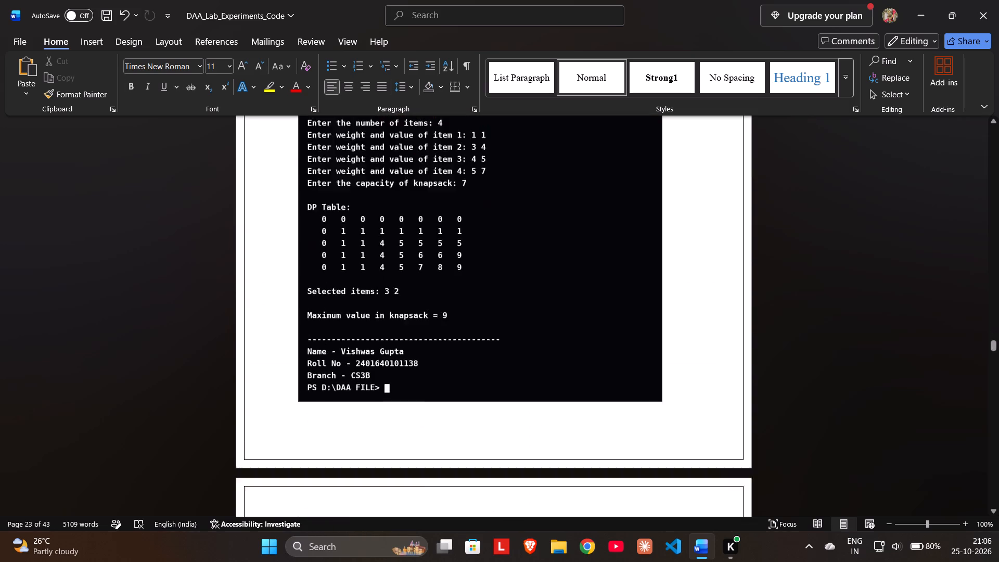
key(Up)
key(Up)
key(Up)
key(Up)
key(Up)
key(Up)
key(Up)
key(Up)
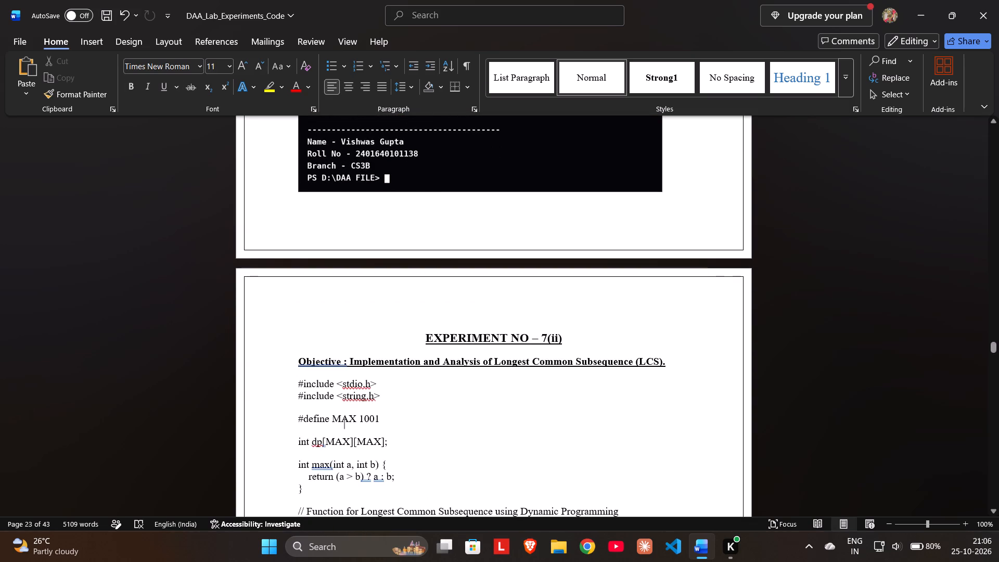
Shrink Experiment 7(i)'s 0/1 Knapsack DP output screenshot proportionally to about four-fifths of its width.
key(Up)
key(Up)
key(Up)
key(Up)
key(Up)
key(Up)
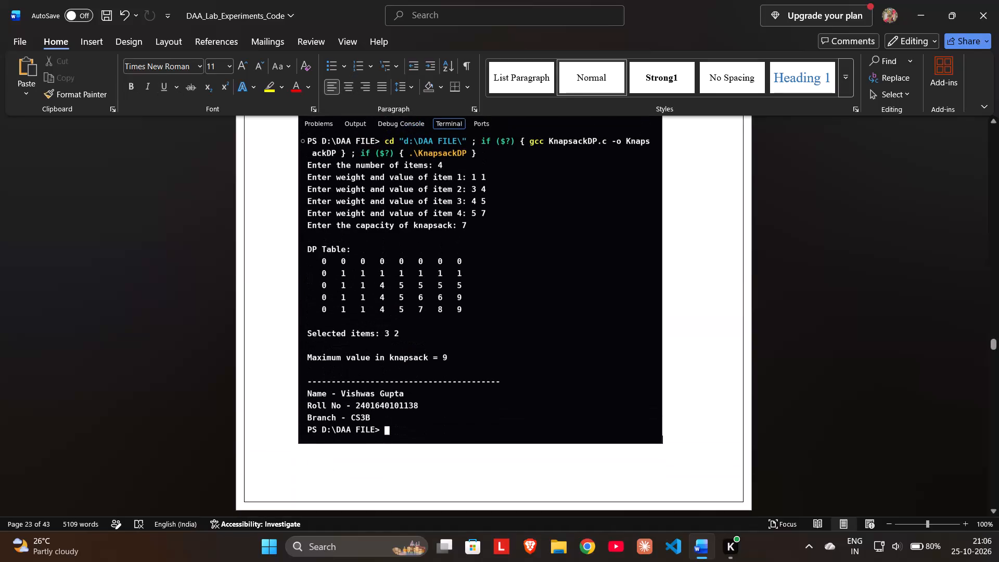
click(641, 315)
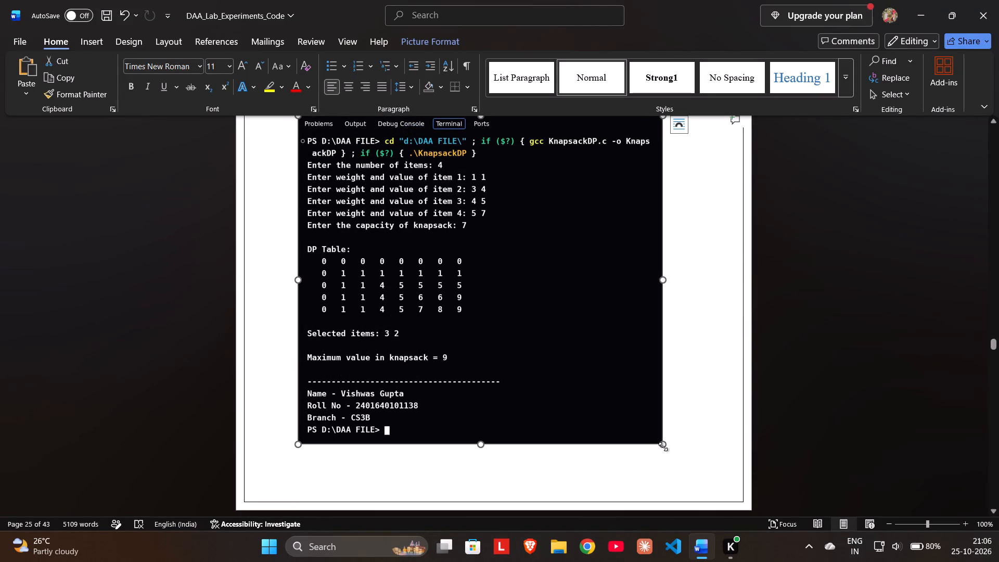
drag(663, 445, 592, 356)
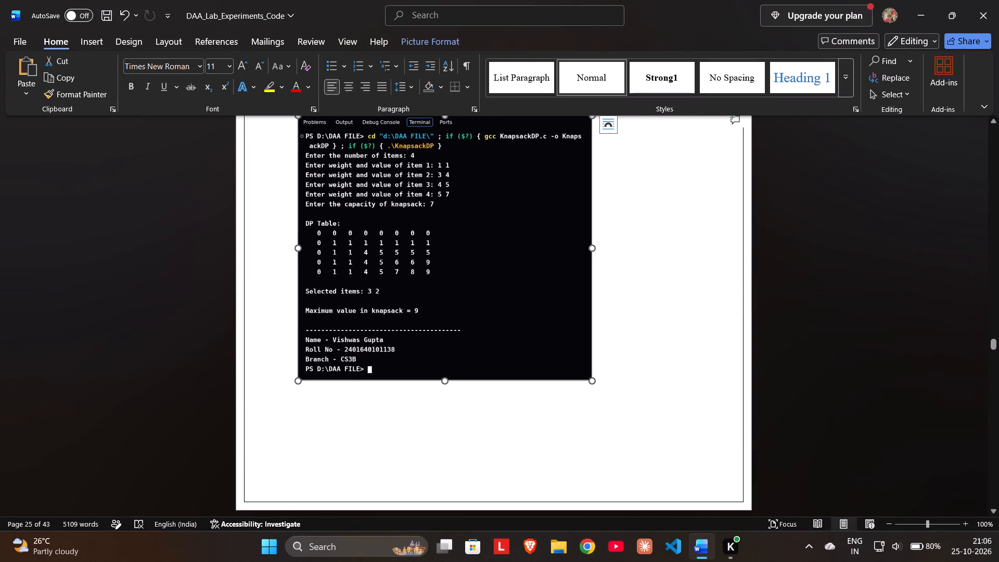
click(650, 437)
Review the Experiment 7(ii) Longest Common Subsequence code and page layout through to the Experiment 8(i) heading.
key(Down)
key(Down)
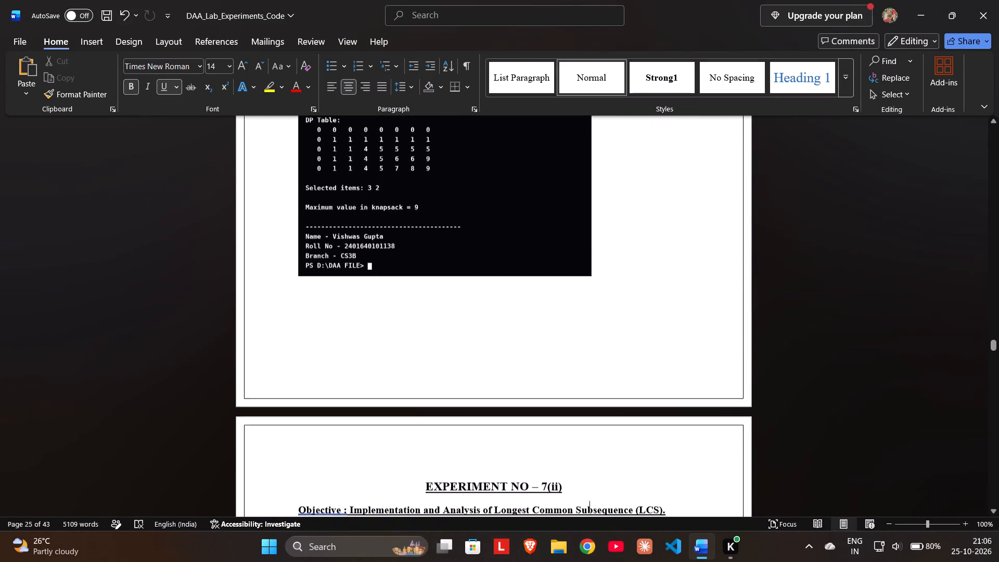
key(Down)
key(Down)
key(Down)
key(Down)
key(Down)
key(Down)
key(Down)
key(Down)
key(Down)
key(Down)
key(Down)
key(Down)
key(Down)
key(Down)
key(Down)
key(Down)
key(Down)
key(Down)
key(Down)
key(Down)
key(Down)
key(Down)
key(Down)
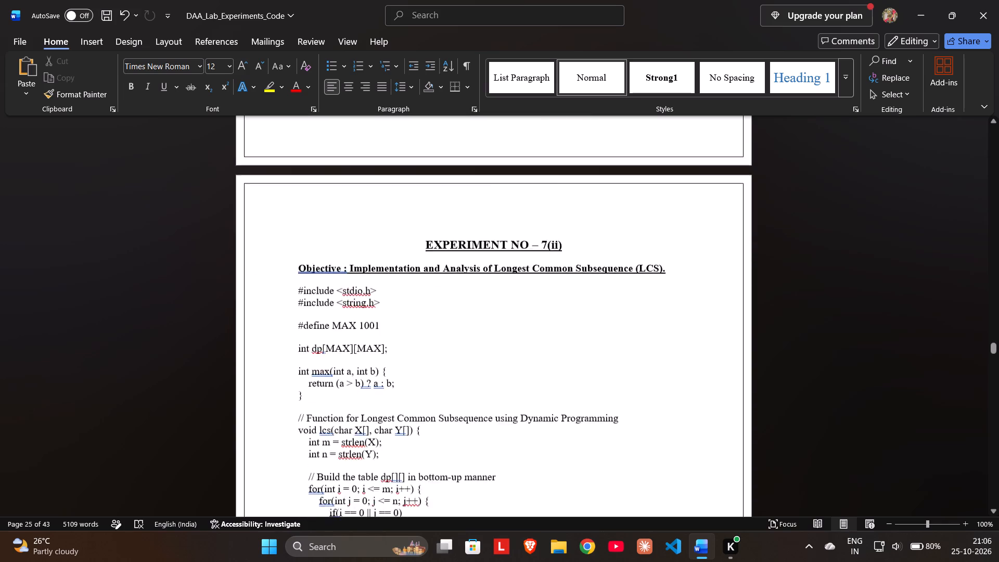
key(Down)
key(Down)
key(Down)
key(Down)
key(Down)
key(Down)
key(Down)
key(Down)
key(Down)
key(Down)
key(Down)
key(Down)
key(Down)
key(Down)
key(Down)
key(Down)
key(Down)
key(Down)
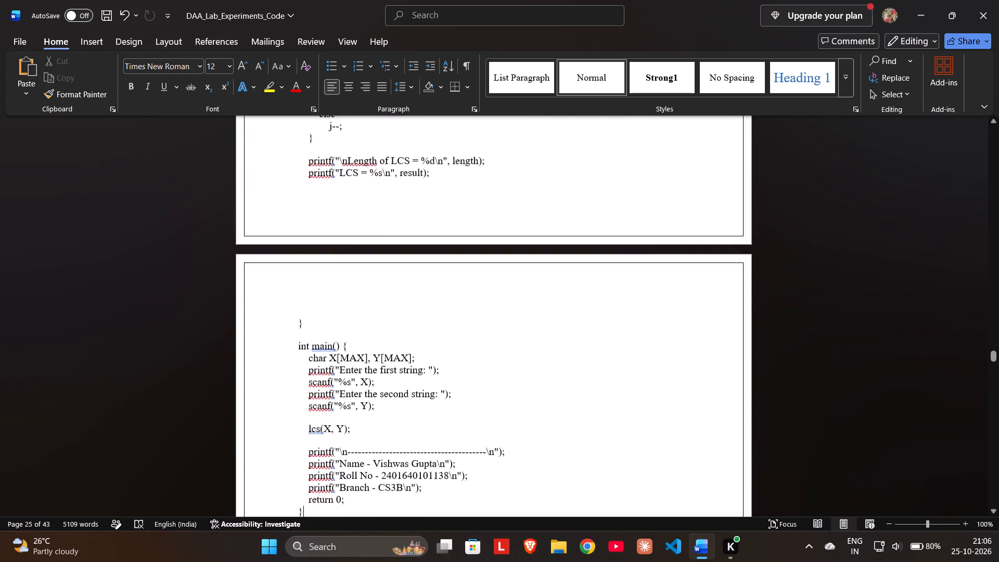
Shrink Experiment 7(ii)'s LCS output screenshot slightly and proportionally beneath its Output heading, and fine-tune its size.
key(Up)
key(Up)
key(Up)
key(Up)
key(Up)
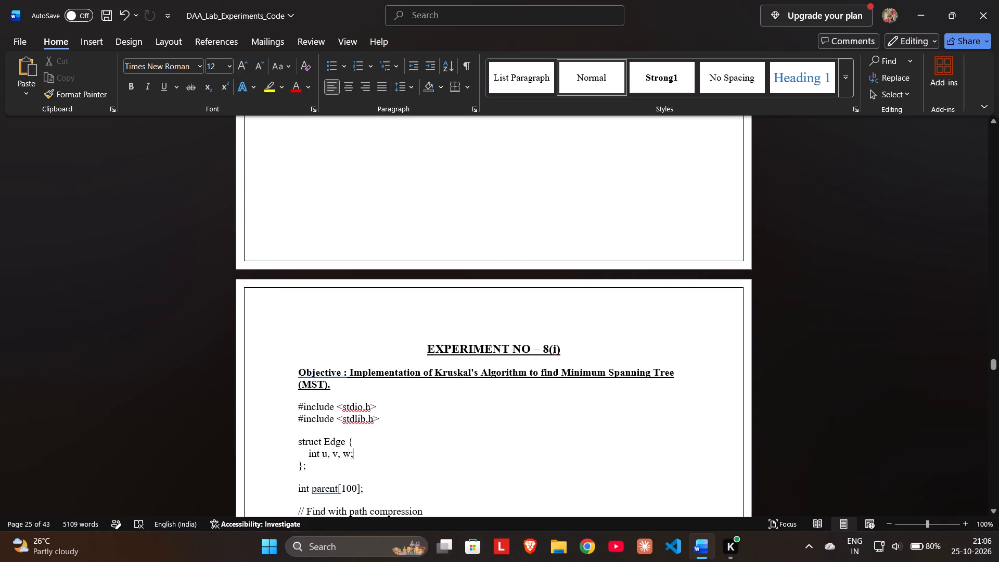
key(Up)
key(Up)
key(Up)
key(Up)
key(Up)
key(Up)
key(Up)
key(Up)
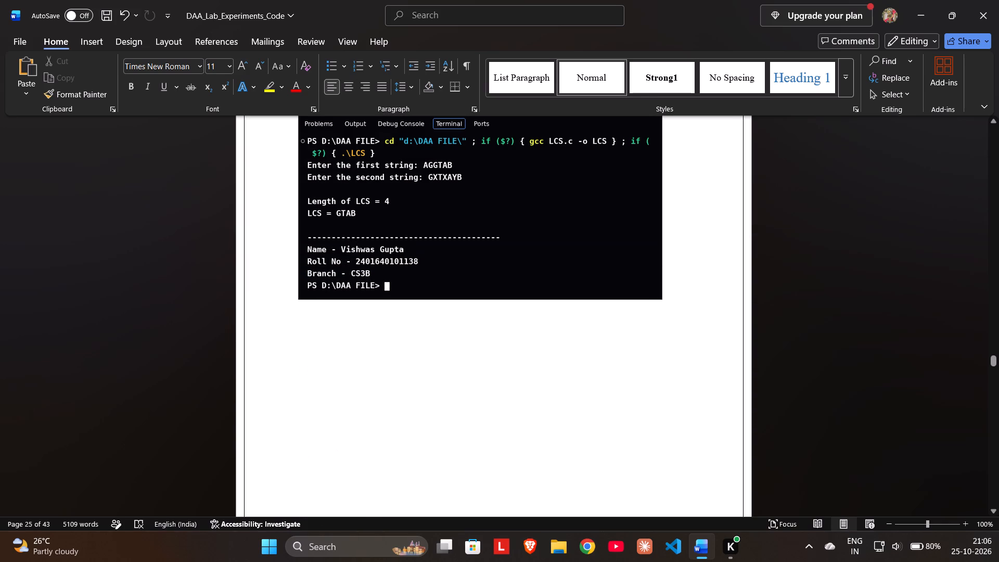
click(612, 197)
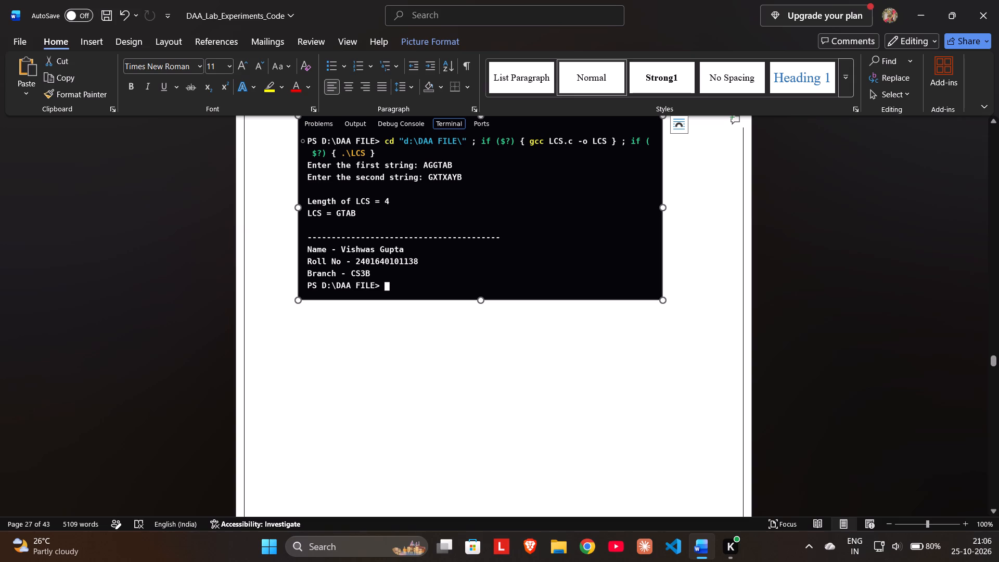
drag(660, 299, 617, 233)
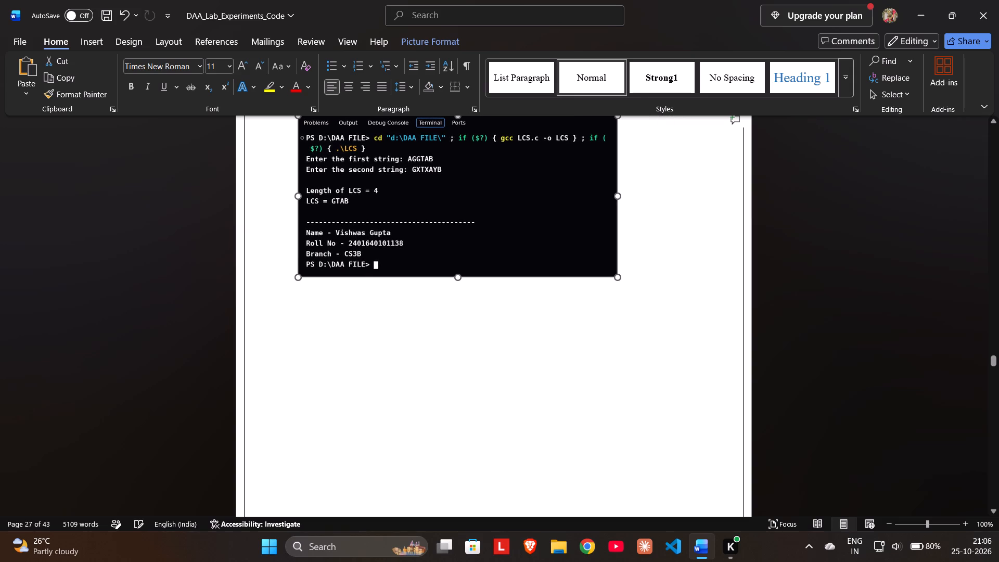
click(655, 271)
key(Up)
key(Up)
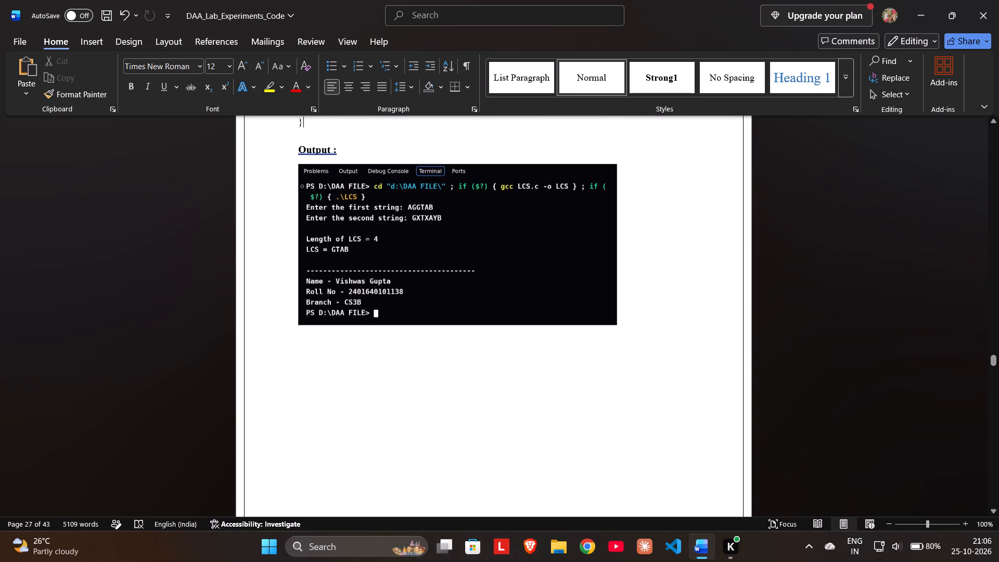
click(572, 270)
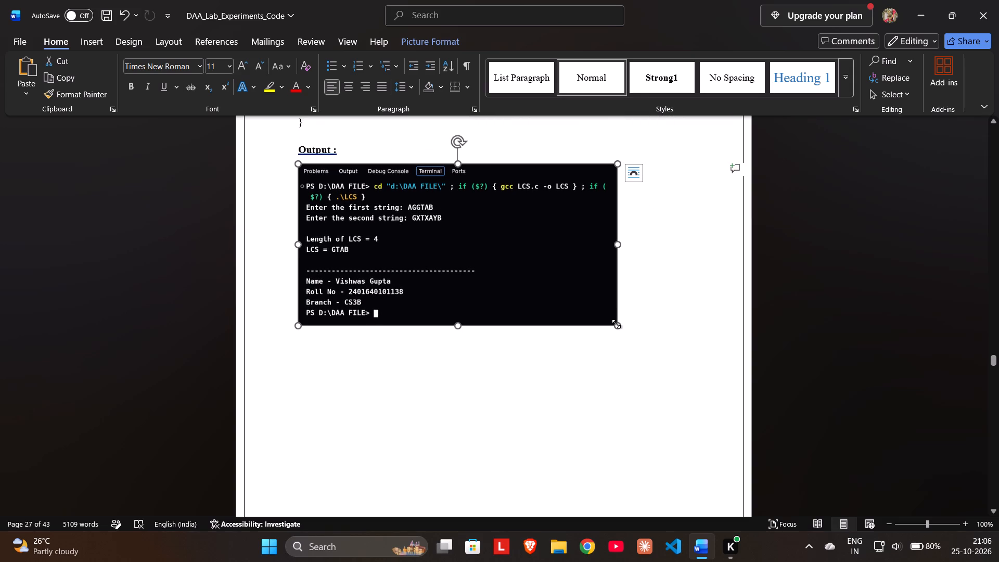
click(616, 324)
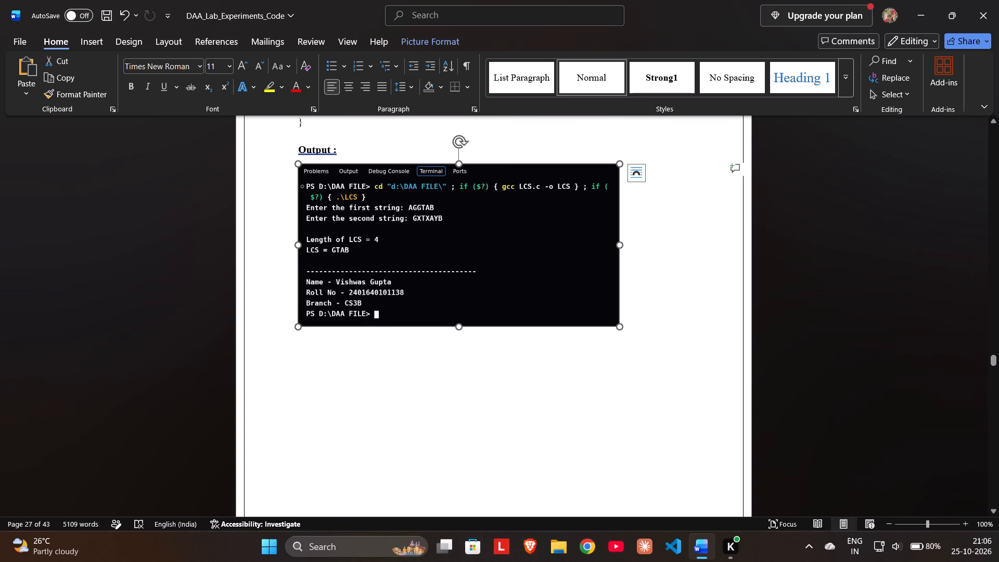
click(620, 367)
Review the Experiment 8(i) Kruskal's Algorithm code and page layout through to the Experiment 8(ii) heading.
key(Down)
key(Down)
key(Down)
key(Down)
key(Down)
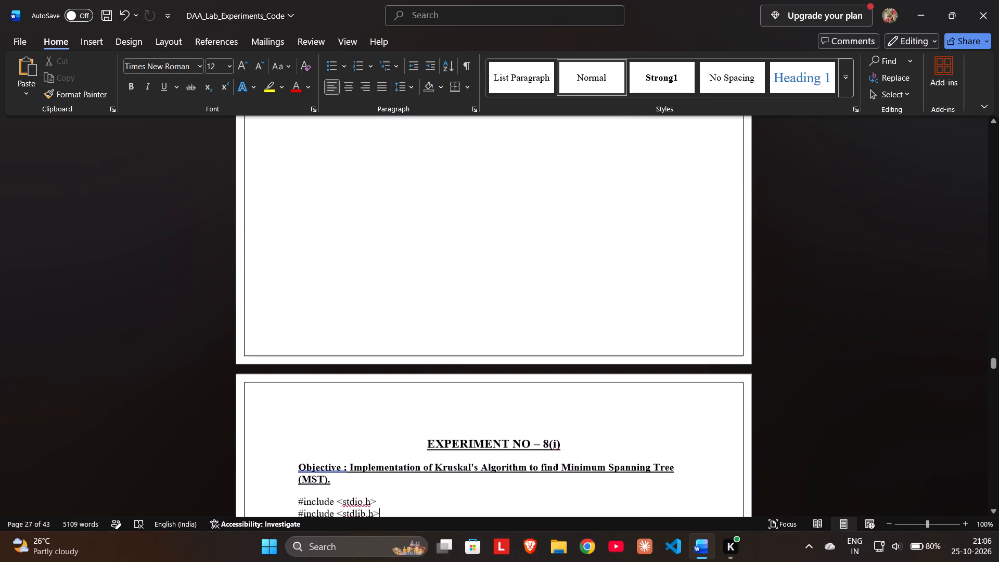
key(Down)
key(Down)
key(Down)
key(Down)
key(Down)
key(Down)
key(Down)
key(Down)
key(Down)
key(Down)
key(Down)
key(Down)
key(Down)
key(Down)
key(Down)
key(Down)
key(Down)
key(Down)
key(Down)
key(Down)
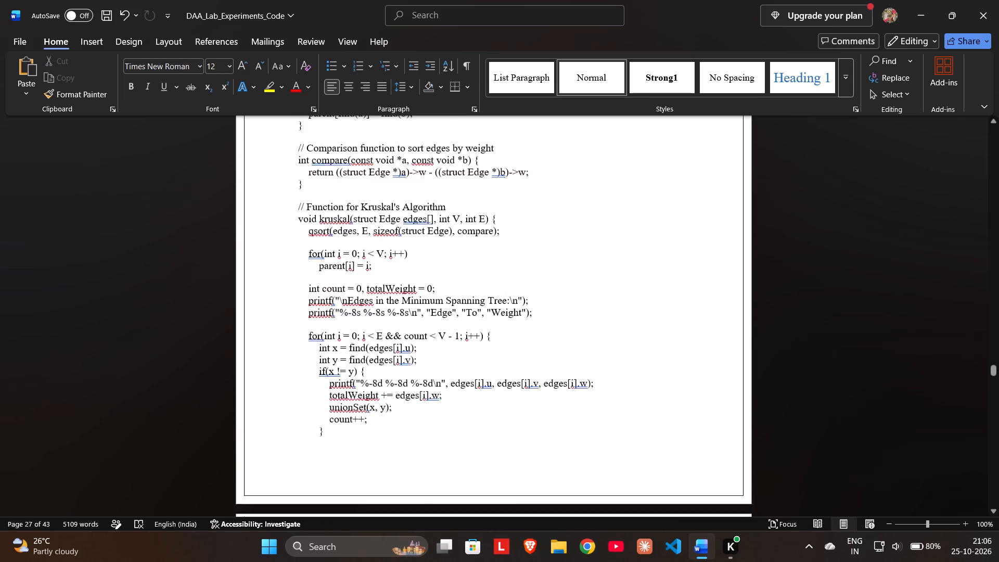
key(Down)
key(Down)
key(Down)
key(Down)
key(Down)
key(Down)
key(Down)
key(Down)
key(Down)
key(Down)
key(Down)
key(Down)
key(Down)
key(Down)
key(Down)
key(Down)
key(Down)
key(Down)
key(Down)
key(Down)
key(Down)
key(Down)
key(Down)
key(Down)
key(Down)
key(Down)
key(Down)
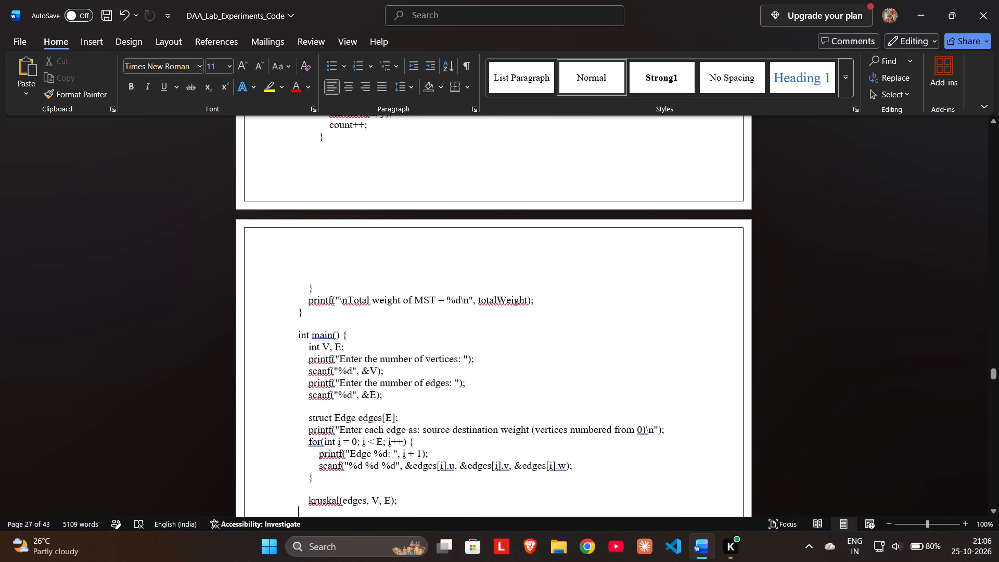
Shrink Experiment 8(i)'s Kruskal output screenshot proportionally in two passes to fit the page with its Output heading.
key(Up)
key(Up)
key(Up)
key(Up)
key(Up)
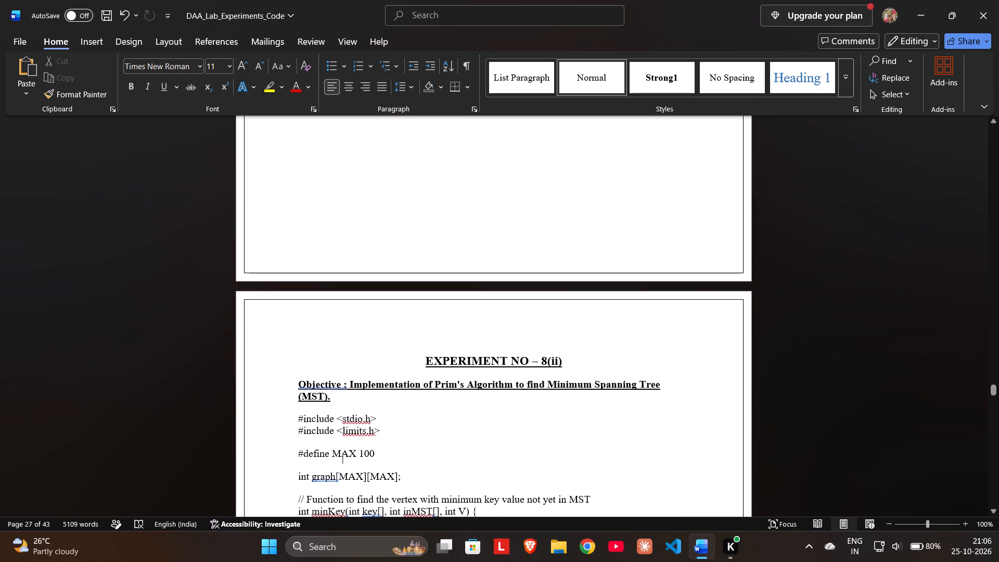
key(Up)
key(Up)
key(Up)
key(Up)
key(Up)
key(Up)
key(Up)
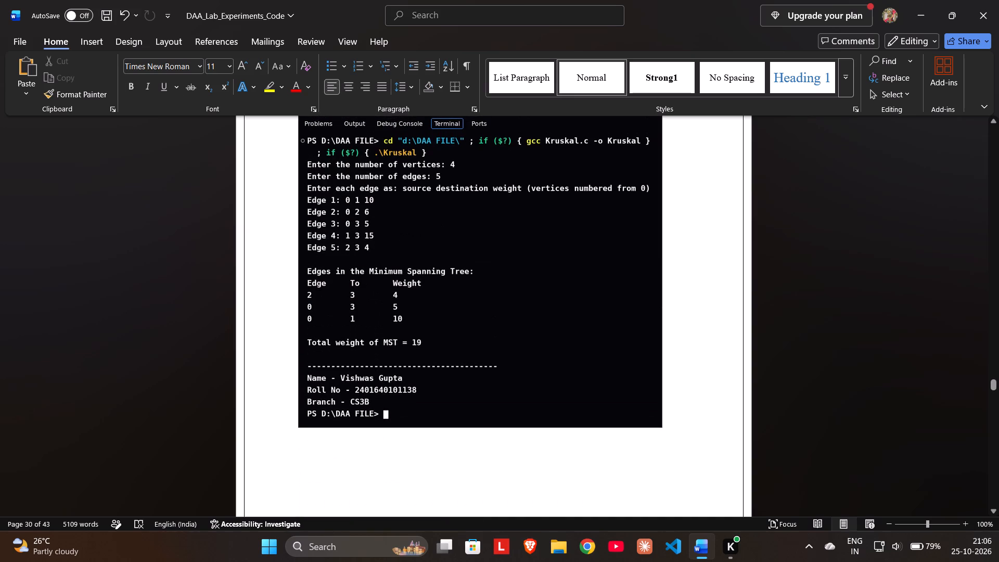
click(620, 367)
drag(662, 427, 660, 425)
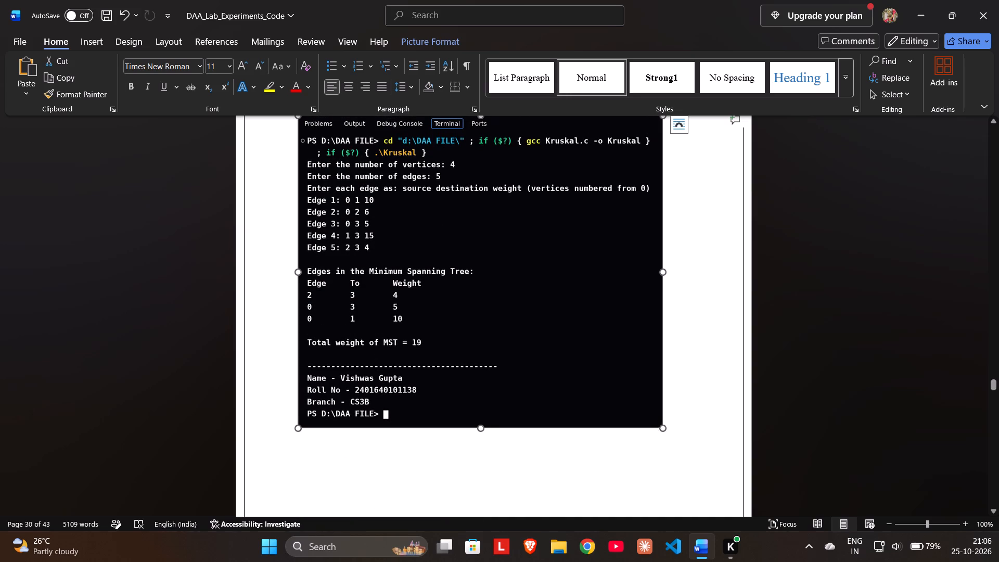
drag(660, 425, 605, 357)
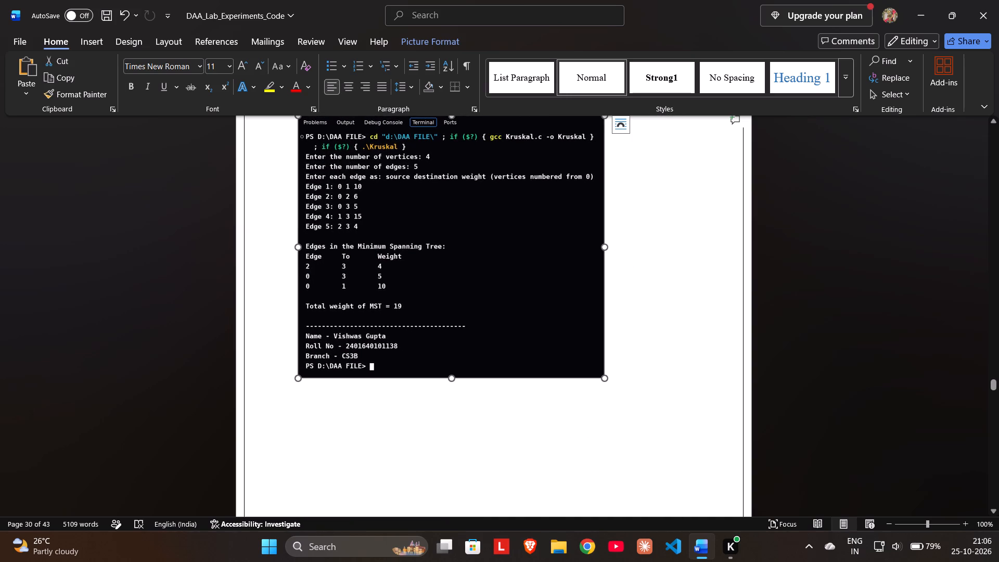
click(651, 373)
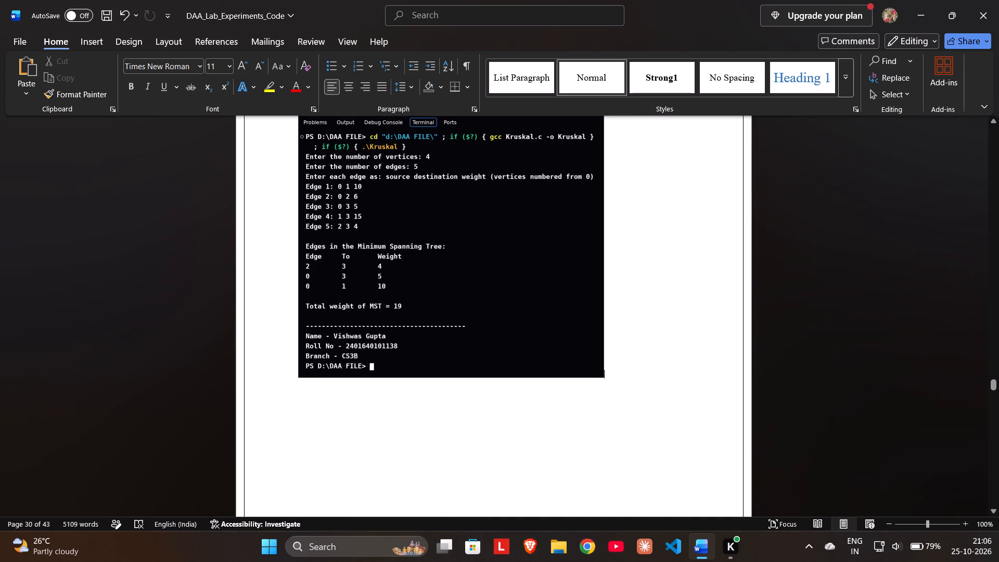
click(588, 332)
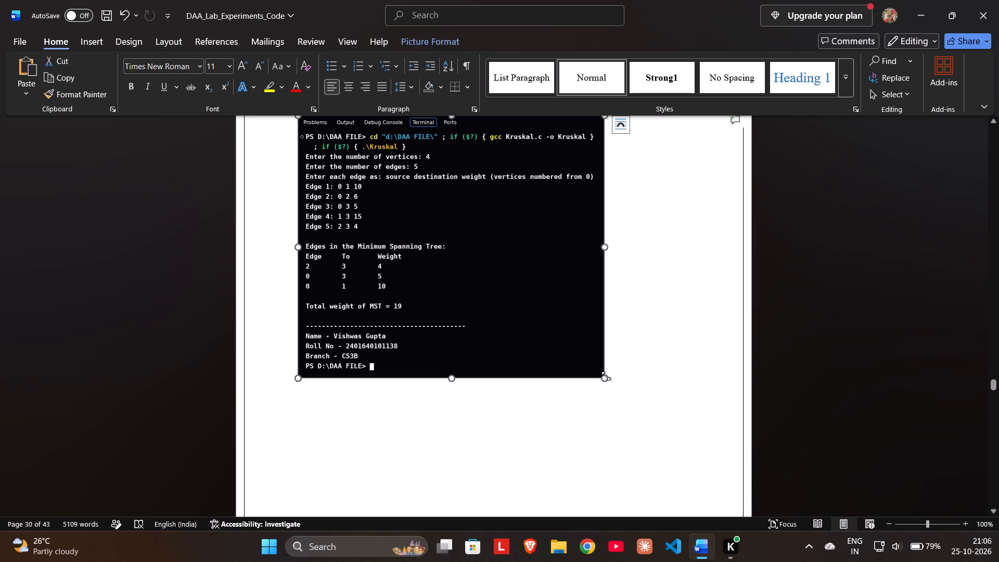
click(605, 376)
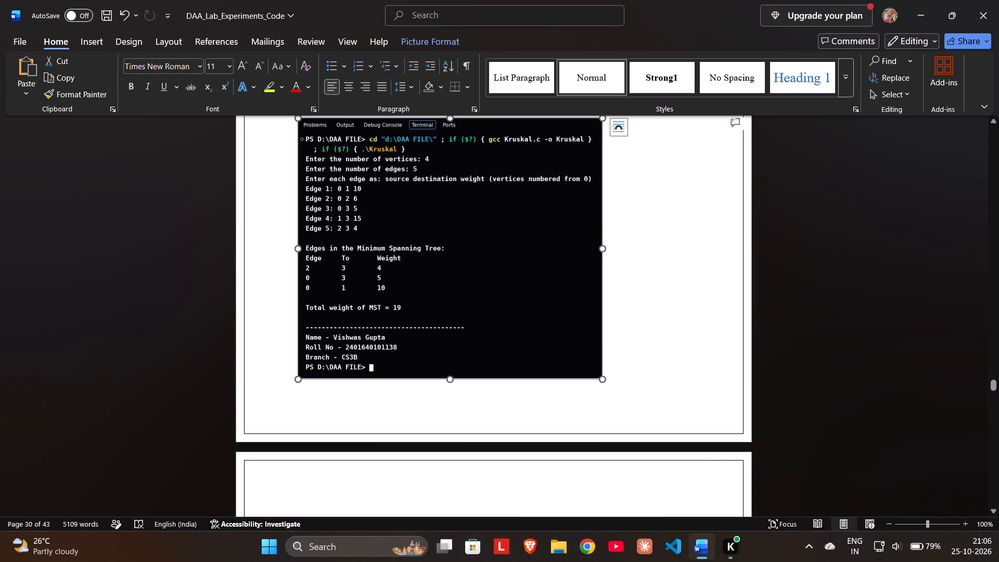
key(Up)
key(Up)
key(Up)
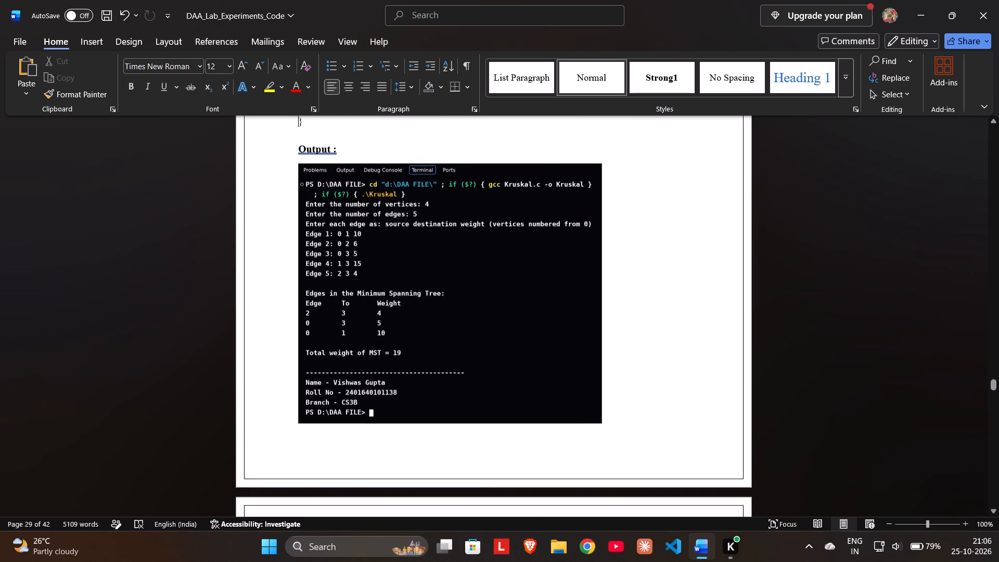
Check the page layout around Experiment 8(i)'s resized Kruskal output screenshot and the start of Experiment 8(ii).
key(Up)
key(Up)
key(Up)
key(Down)
key(Down)
key(Down)
key(Down)
key(Down)
key(Down)
key(Down)
key(Down)
key(Down)
key(Down)
key(Down)
key(Down)
key(Down)
key(Down)
key(Down)
key(Down)
key(Down)
key(Down)
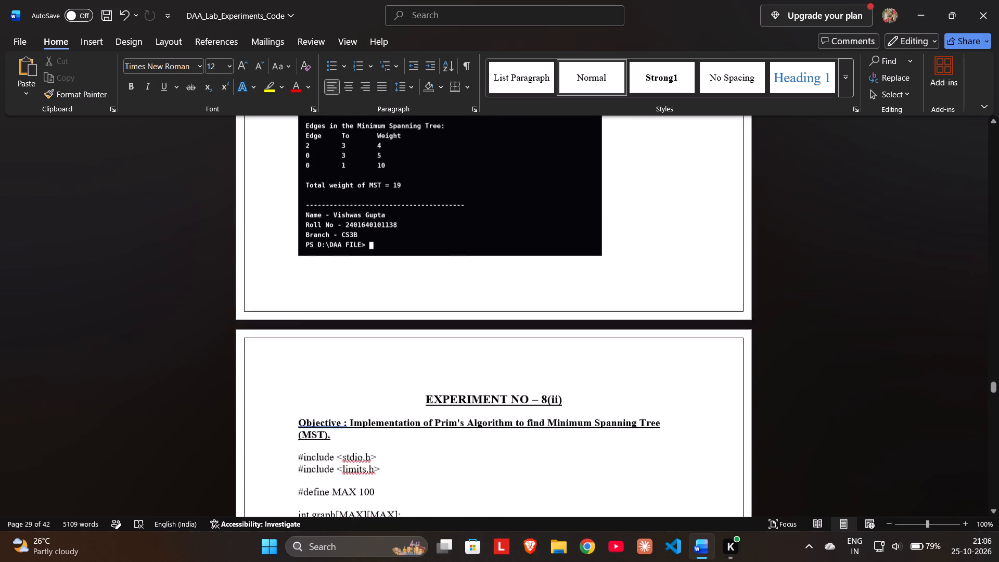
key(Up)
key(Up)
key(Up)
key(Up)
key(Up)
key(Up)
key(Up)
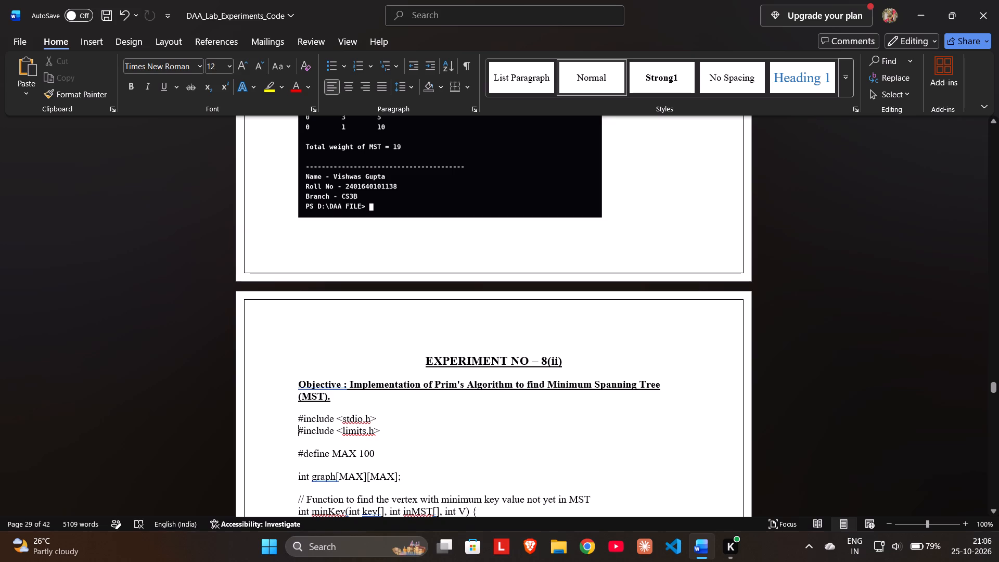
key(Up)
key(Up)
key(Up)
key(Up)
key(Up)
key(Up)
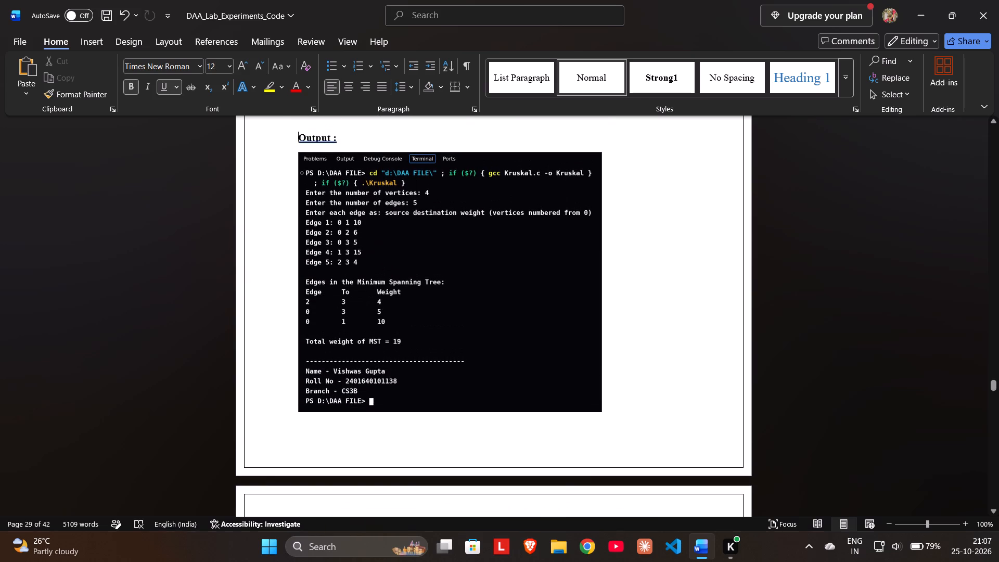
key(Down)
key(Down)
key(Down)
key(Down)
key(Down)
key(Down)
key(Down)
key(Down)
key(Down)
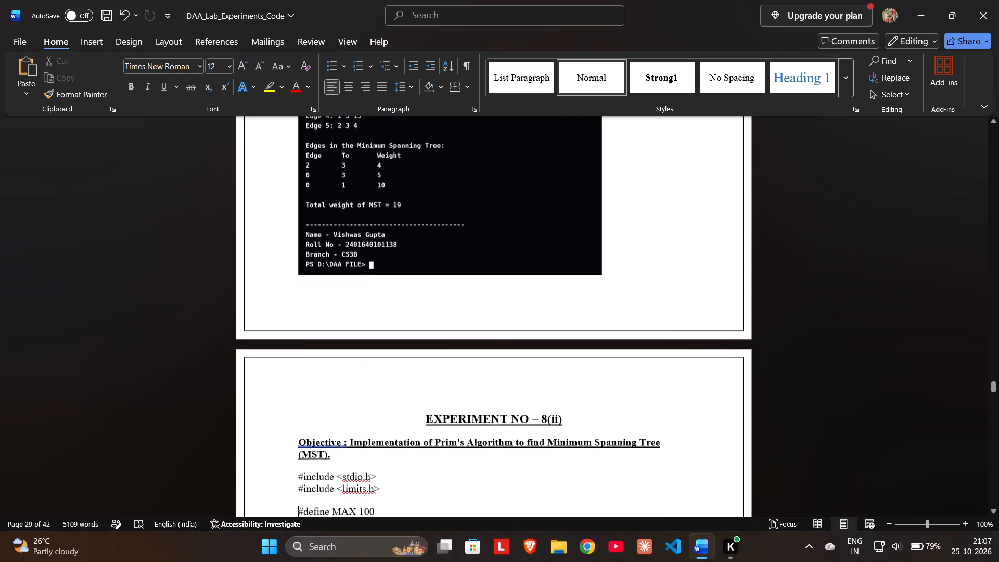
Review the Experiment 8(ii) Prim's Algorithm code and page layout through to its output screenshot.
key(Down)
key(Down)
key(Down)
key(Down)
key(Down)
key(Down)
key(Down)
key(Down)
key(Down)
key(Down)
key(Down)
key(Down)
key(Down)
key(Down)
key(Down)
key(Down)
key(Down)
key(Down)
key(Down)
key(Down)
key(Down)
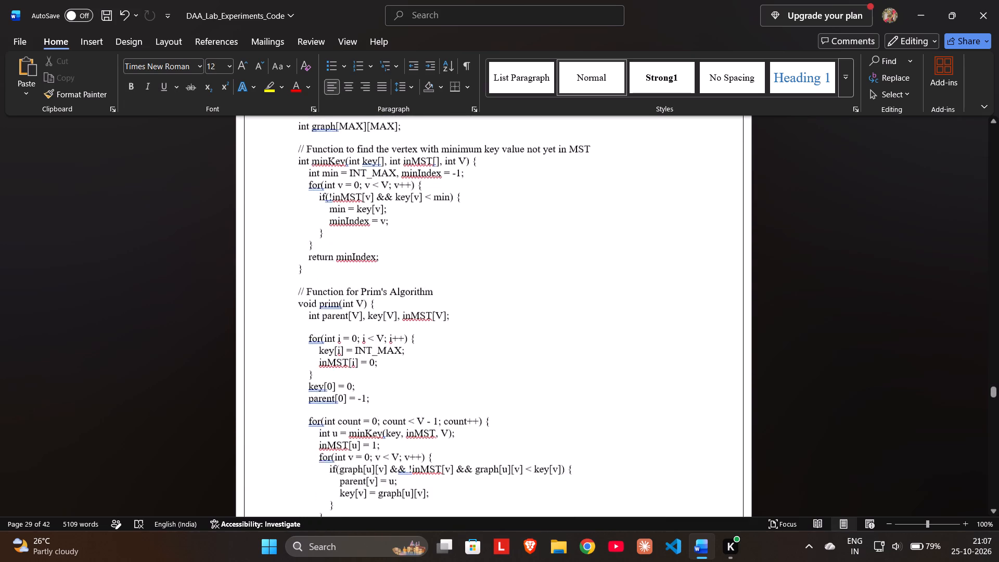
key(Down)
key(Down)
key(Down)
key(Down)
key(Down)
key(Down)
key(Down)
key(Down)
key(Down)
key(Down)
key(Down)
key(Down)
key(Down)
key(Down)
key(Down)
key(Down)
key(Down)
key(Down)
key(Down)
key(Down)
key(Down)
key(Down)
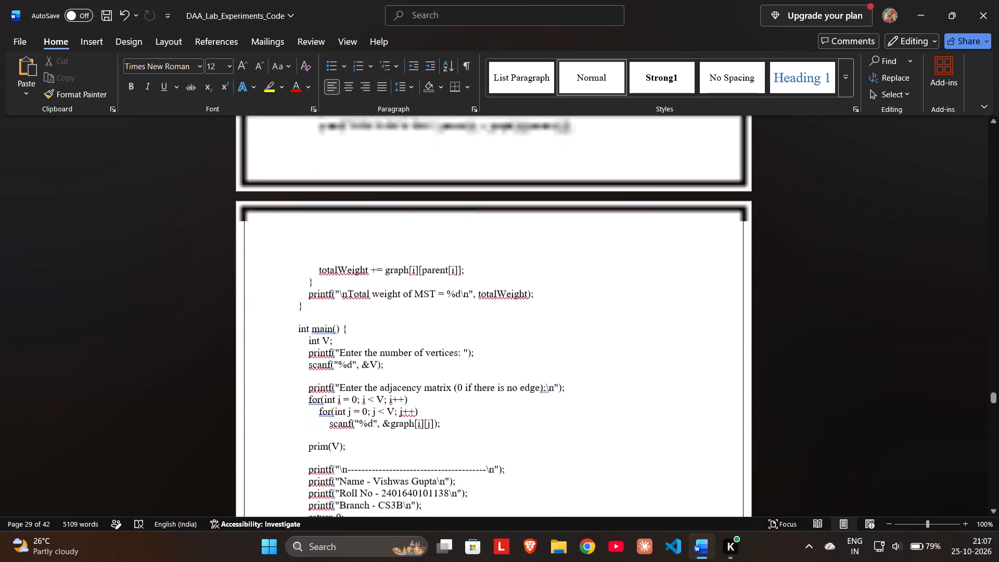
key(Up)
key(Up)
key(Up)
key(Up)
key(Up)
key(Up)
key(Up)
key(Up)
key(Up)
key(Up)
key(Up)
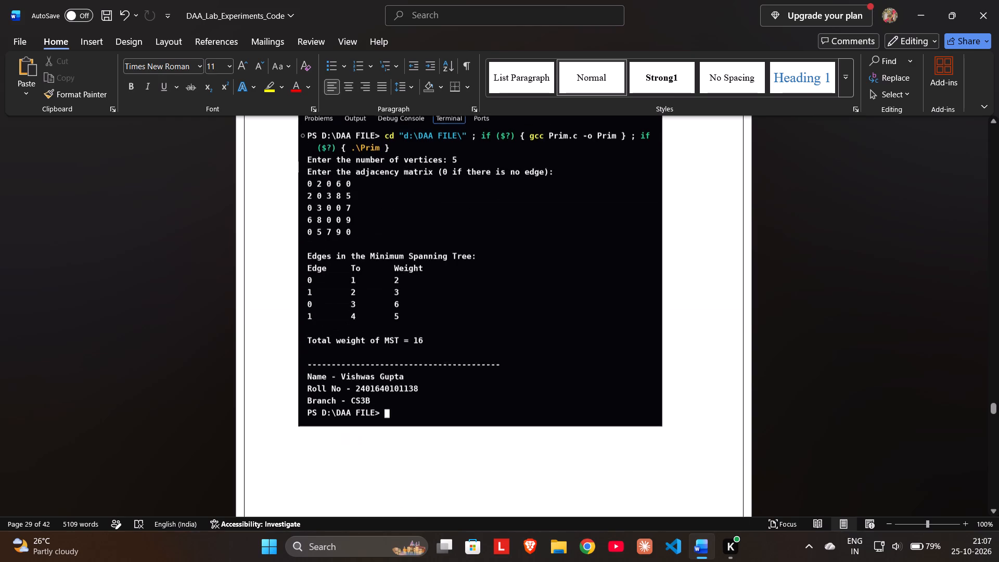
Shrink Experiment 8(ii)'s Prim output screenshot proportionally by roughly a tenth beneath its Output heading.
click(621, 322)
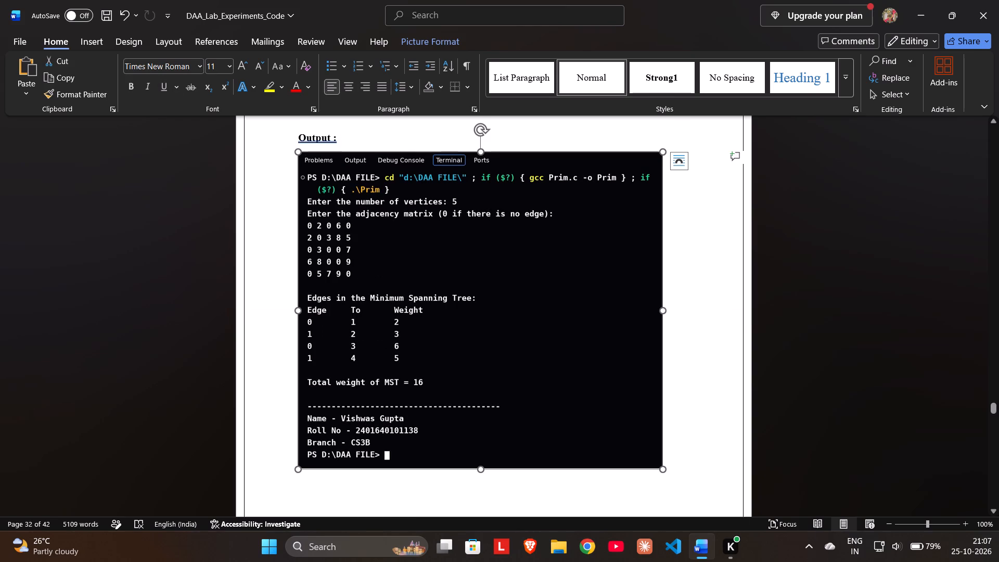
drag(662, 468, 621, 405)
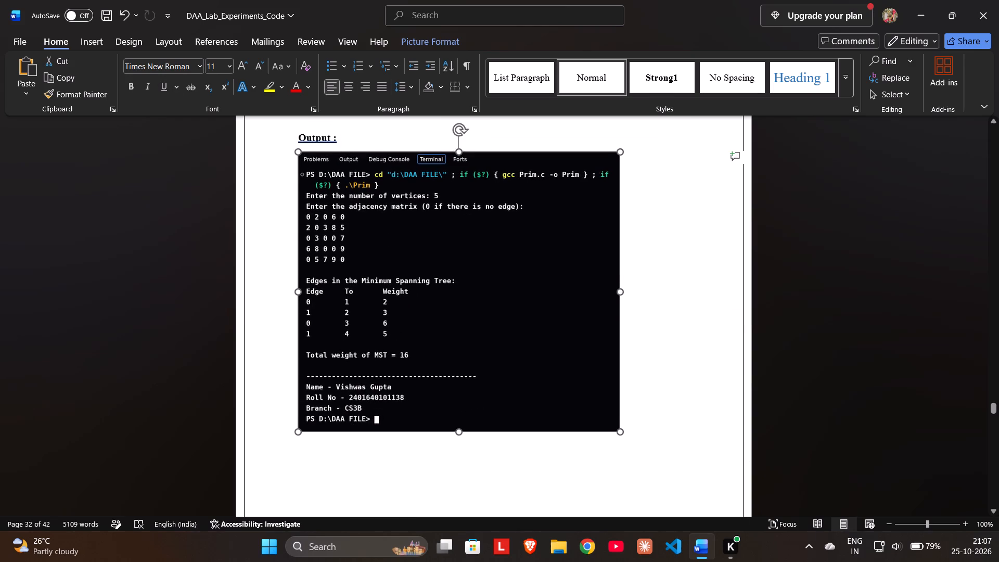
drag(621, 405, 623, 410)
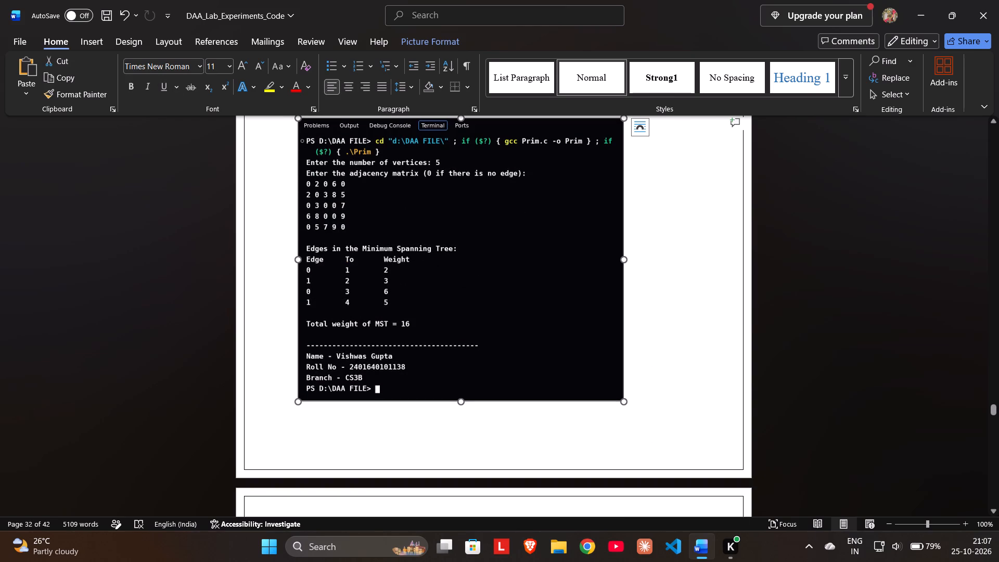
Check how the end of the Prim code, the Output heading and the resized screenshot sit on the page.
key(Up)
key(Up)
key(Up)
key(Up)
key(Up)
key(Up)
key(Up)
key(Up)
key(Up)
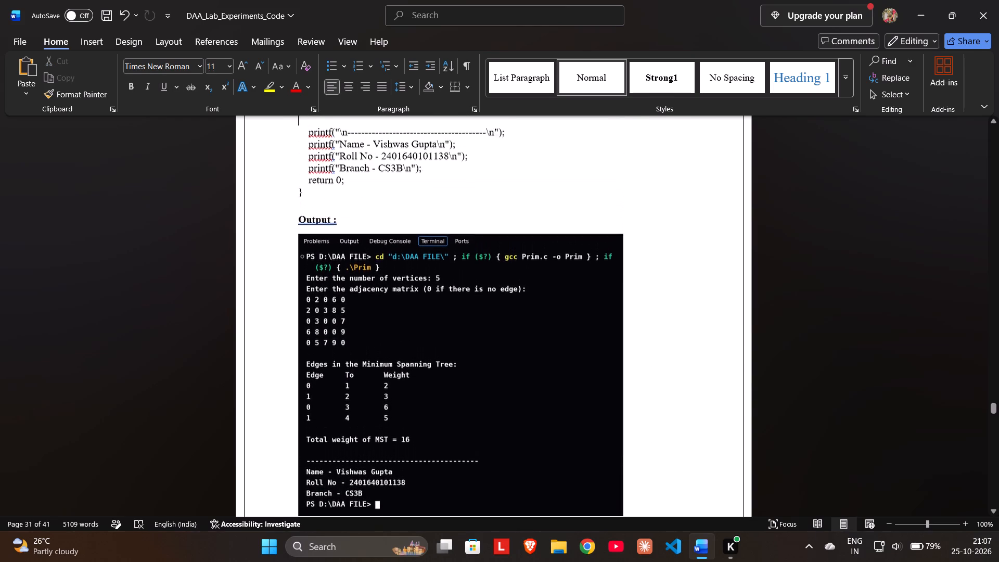
key(Up)
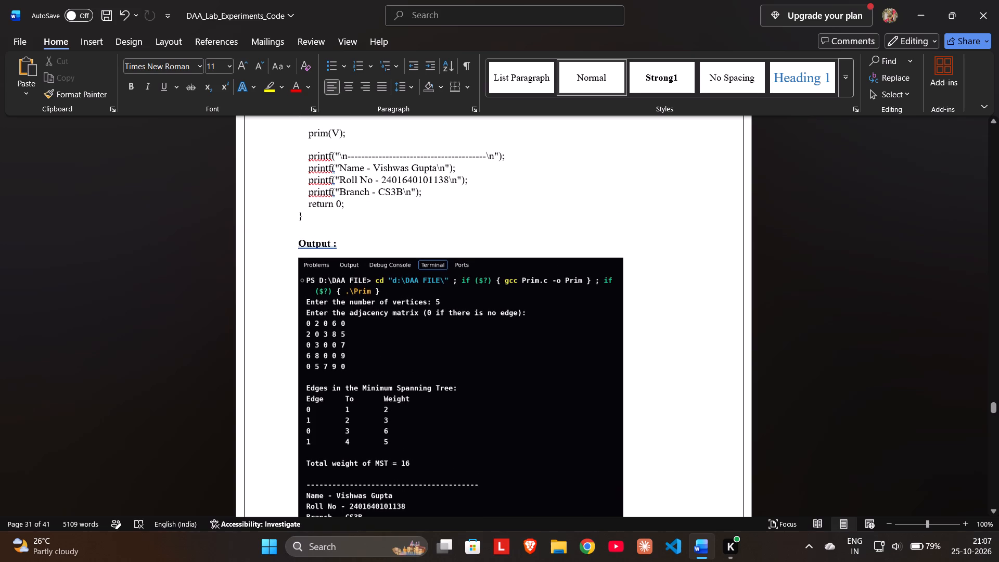
click(600, 454)
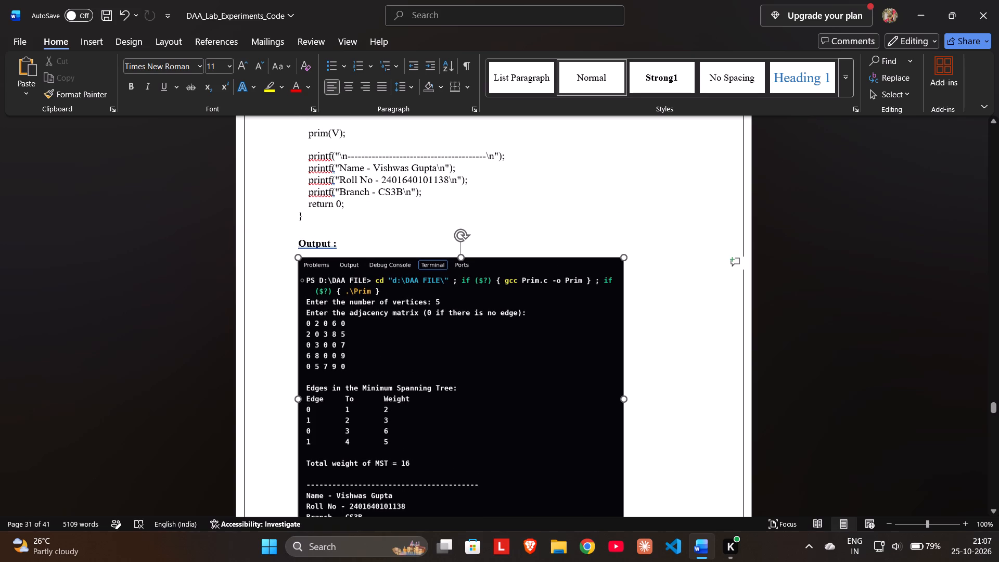
click(650, 459)
Review the Experiment 9(i) Warshall's Algorithm code, output screenshot and page layout through to the Experiment 9(ii) heading.
key(Down)
key(Down)
key(Down)
key(Down)
key(Down)
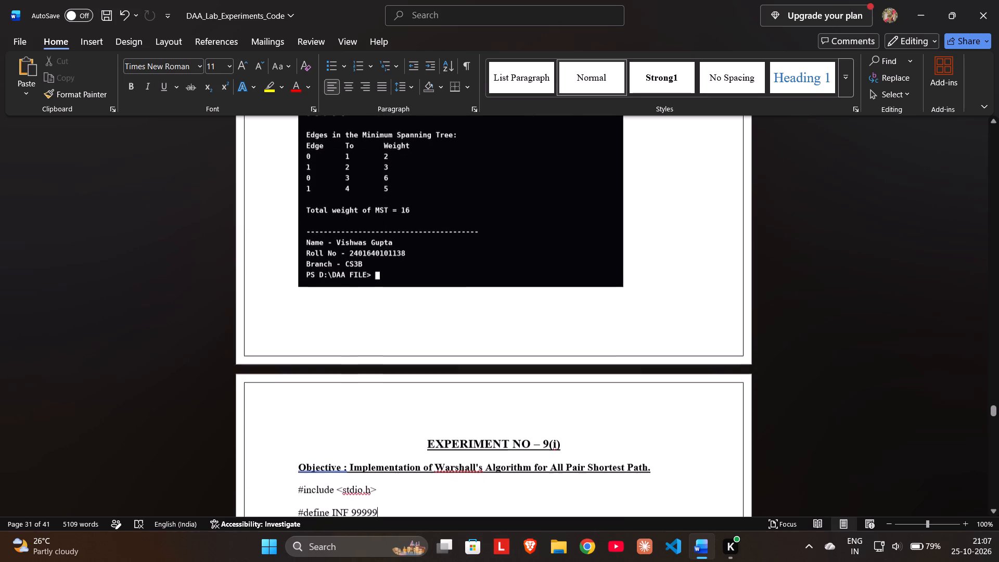
key(Down)
key(Down)
key(Down)
key(Down)
key(Down)
key(Down)
key(Down)
key(Down)
key(Down)
key(Down)
key(Down)
key(Down)
key(Down)
key(Down)
key(Down)
key(Down)
key(Down)
key(Down)
key(Down)
key(Down)
key(Down)
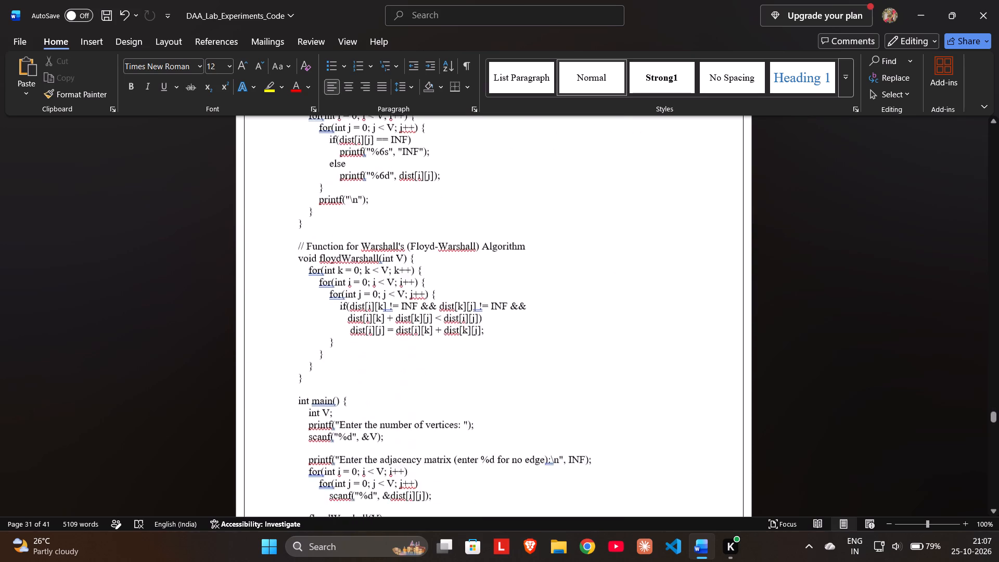
key(Up)
key(Up)
key(Up)
key(Up)
key(Up)
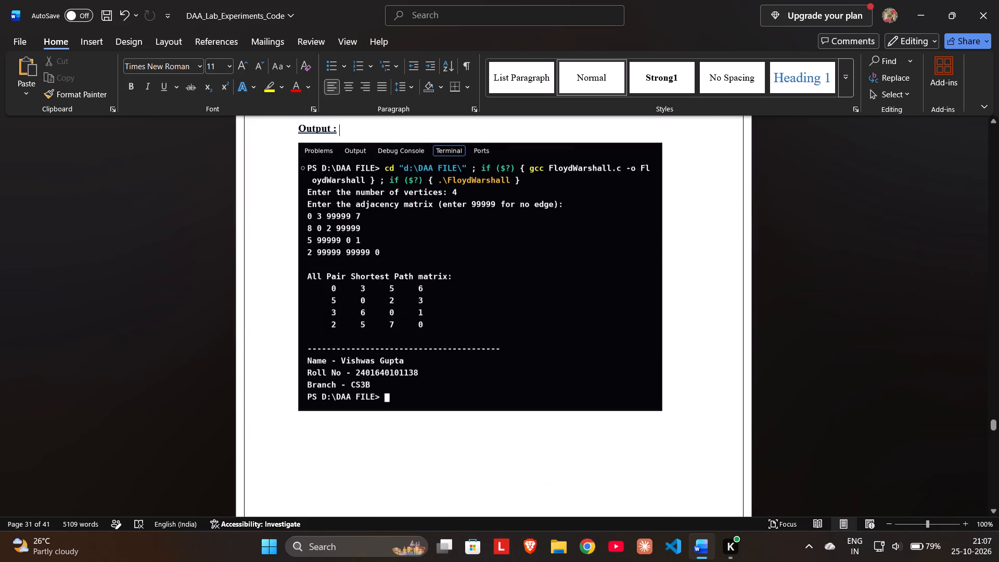
key(Up)
key(Down)
key(Down)
key(Down)
key(Down)
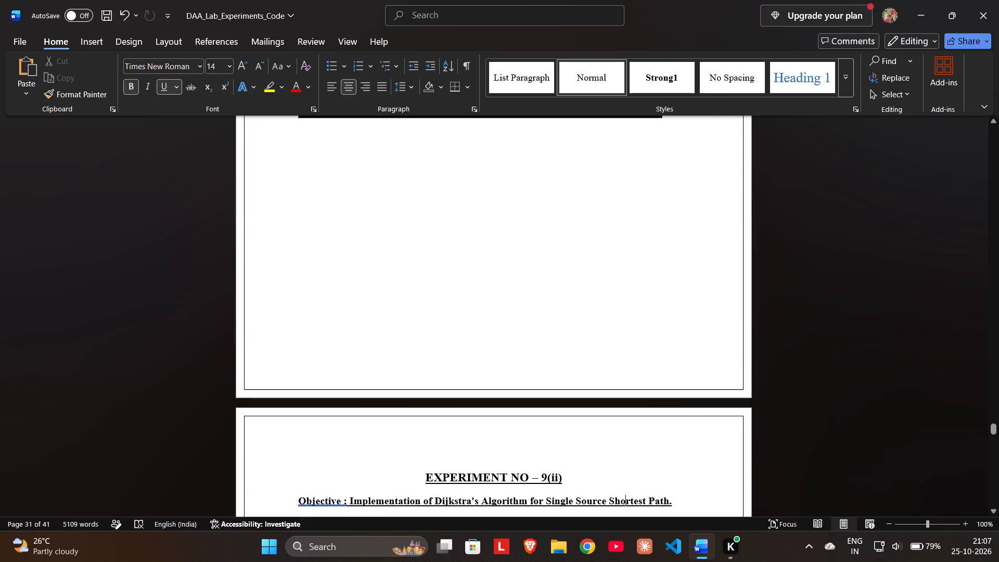
key(Up)
key(Up)
key(Up)
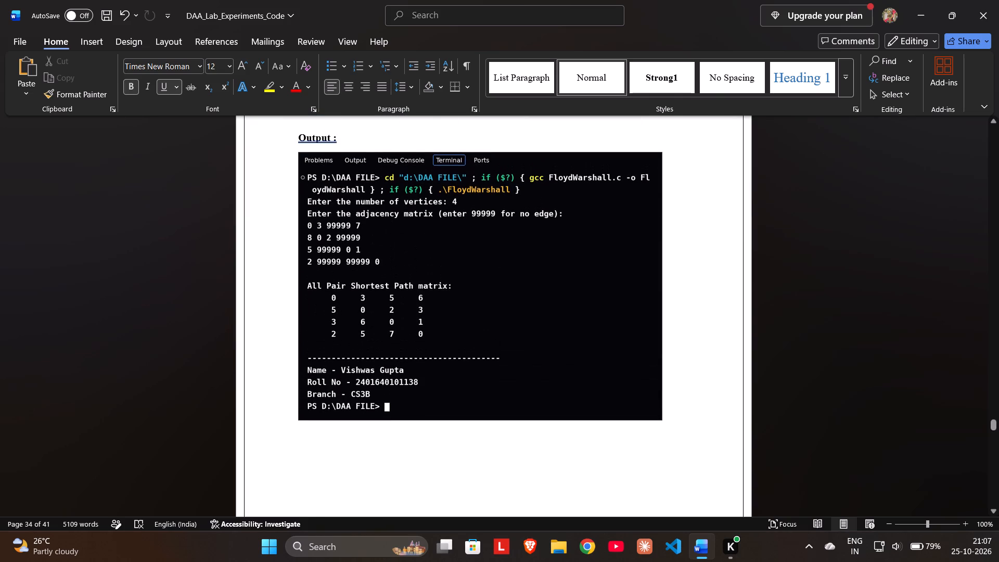
Shrink Experiment 9(i)'s Floyd-Warshall output screenshot proportionally by roughly a tenth beneath its Output heading.
click(637, 405)
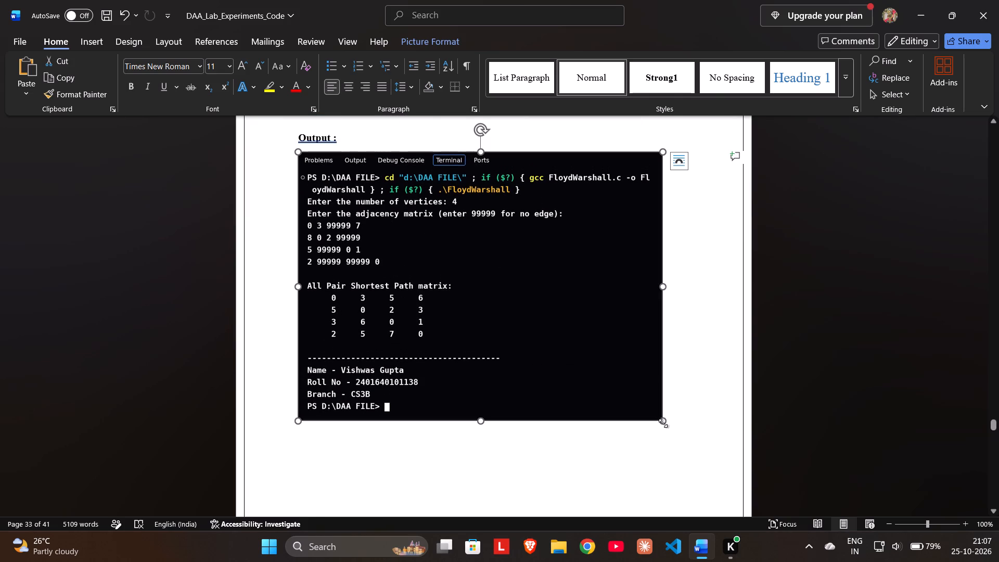
drag(663, 423, 629, 396)
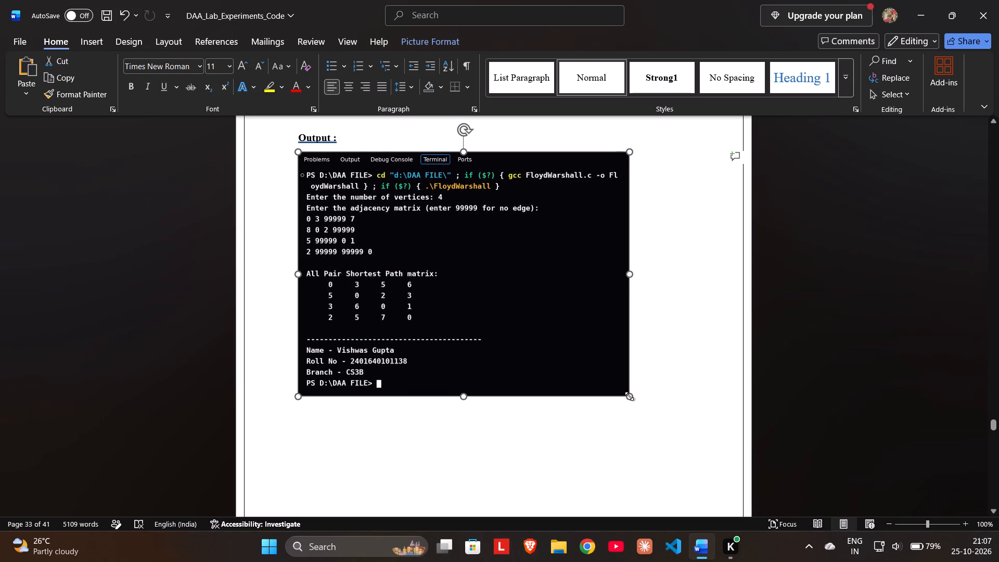
click(600, 482)
Review the Experiment 9(ii) Dijkstra's Algorithm code, output screenshot and page layout through to the Experiment 10(i) heading.
key(Down)
key(Down)
key(Down)
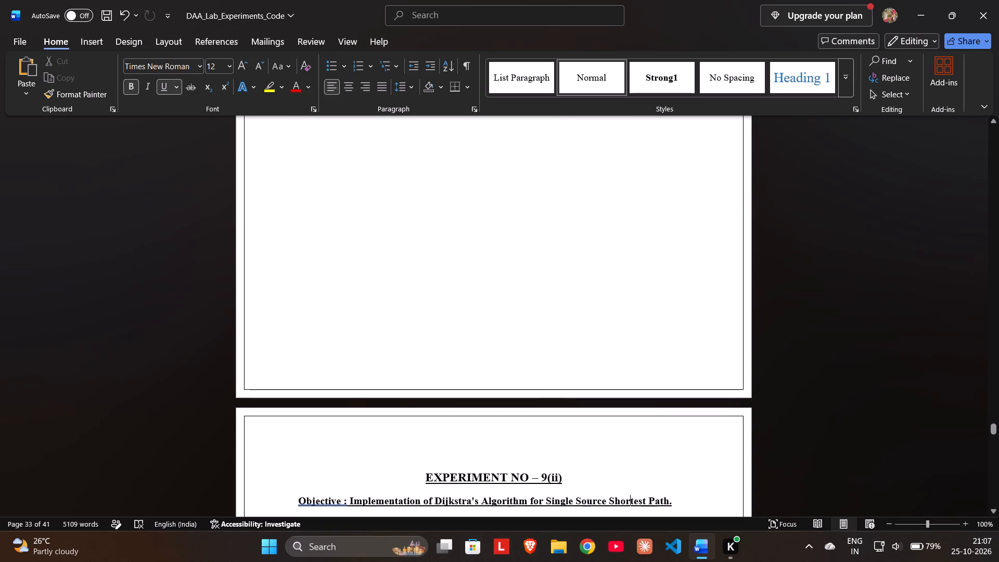
key(Down)
key(Down)
key(Down)
key(Down)
key(Down)
key(Down)
key(Down)
key(Down)
key(Down)
key(Down)
key(Down)
key(Down)
key(Down)
key(Down)
key(Down)
key(Down)
key(Down)
key(Down)
key(Down)
key(Down)
key(Down)
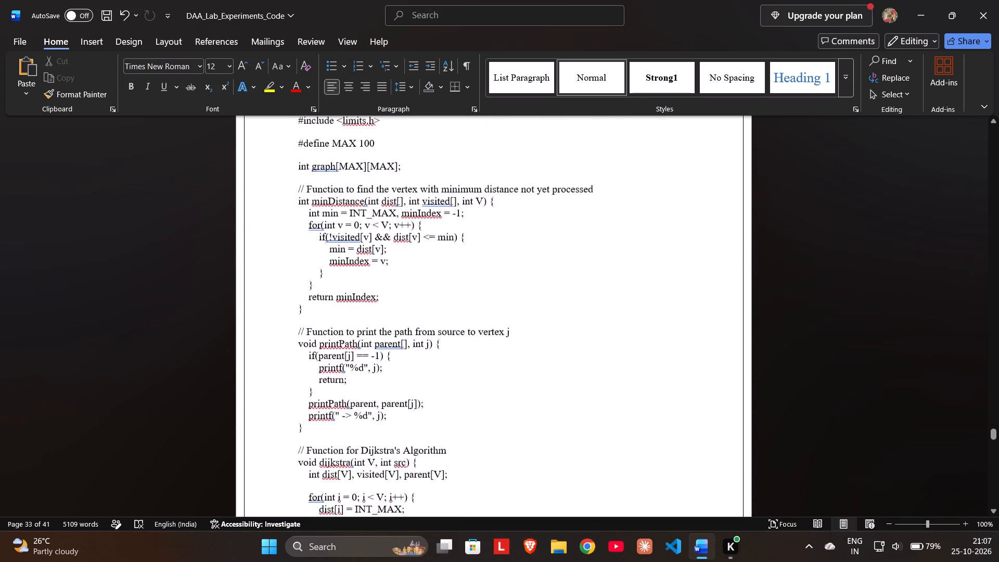
key(Down)
key(Down)
key(Down)
key(Down)
key(Down)
key(Down)
key(Down)
key(Down)
key(Down)
key(Down)
key(Down)
key(Down)
key(Down)
key(Down)
key(Down)
key(Down)
key(Down)
key(Down)
key(Down)
key(Down)
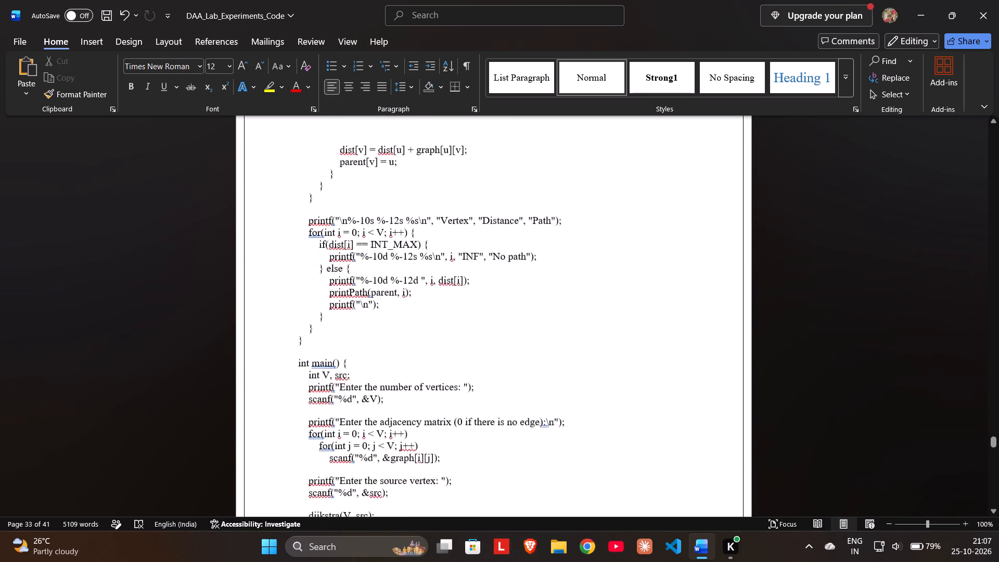
Enlarge Experiment 9(ii)'s Dijkstra output screenshot proportionally by roughly a fifth beneath its Output heading.
key(Up)
key(Up)
key(Up)
key(Up)
key(Up)
key(Up)
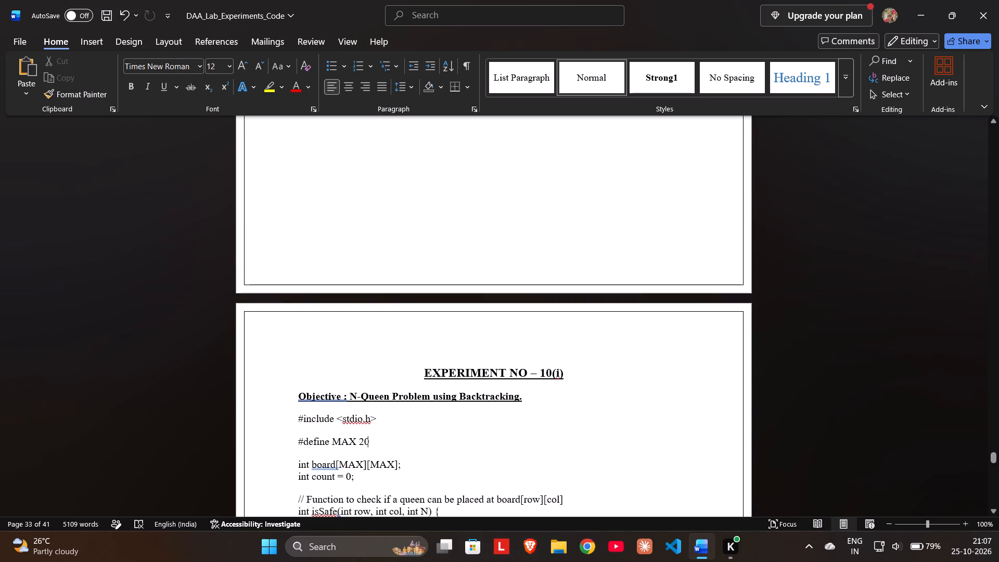
key(Up)
key(Up)
key(Up)
key(Up)
key(Up)
key(Up)
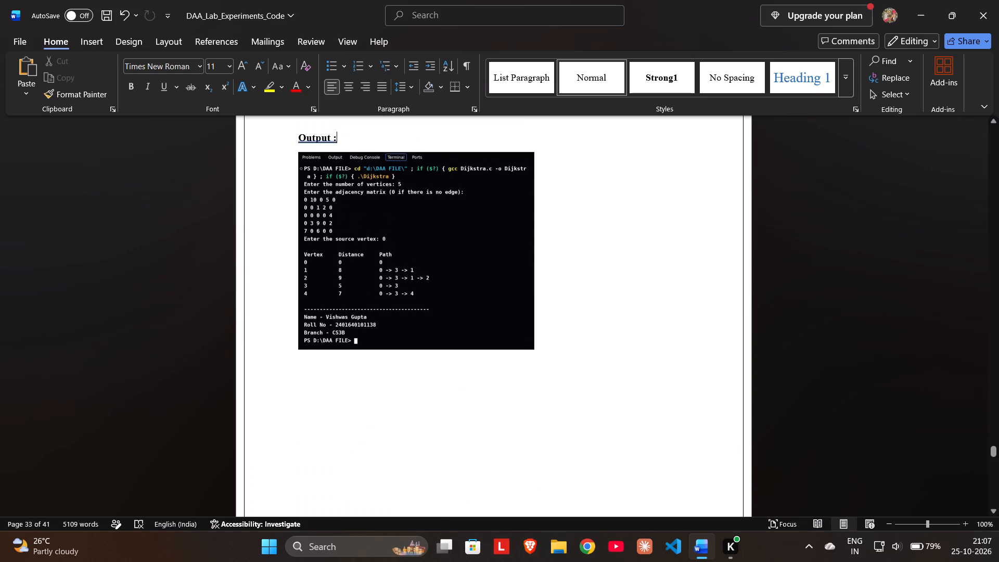
click(513, 317)
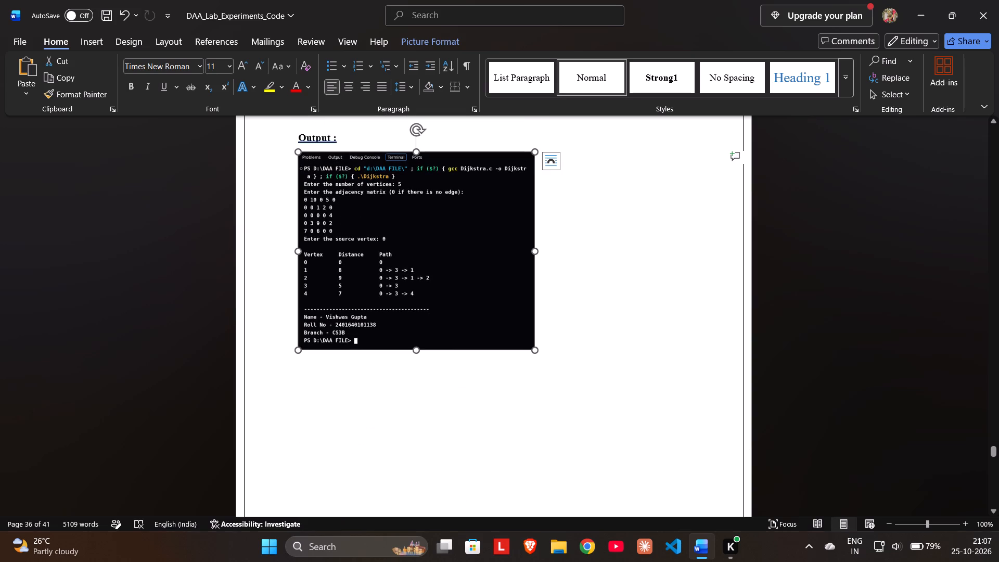
drag(532, 349, 556, 369)
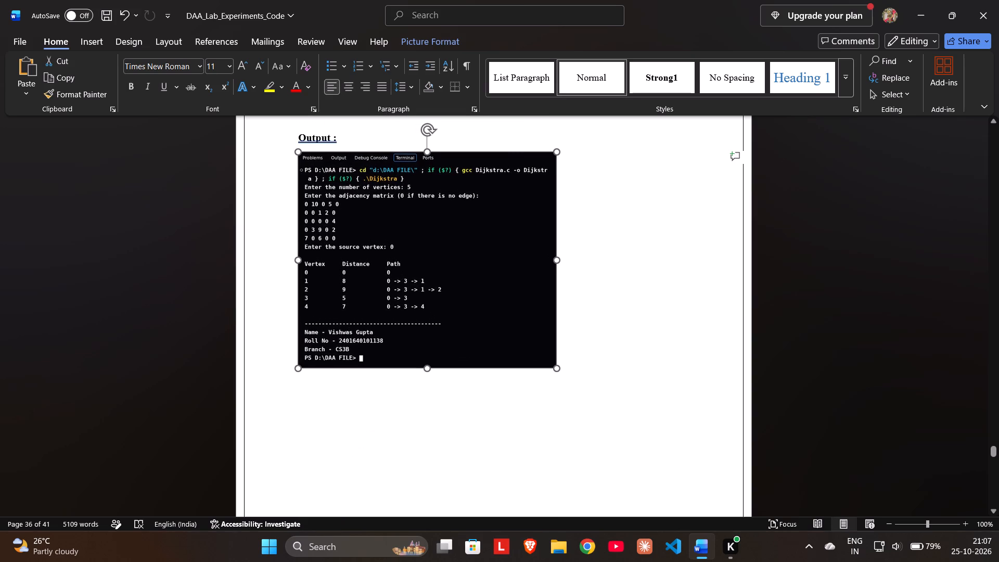
drag(556, 369, 574, 349)
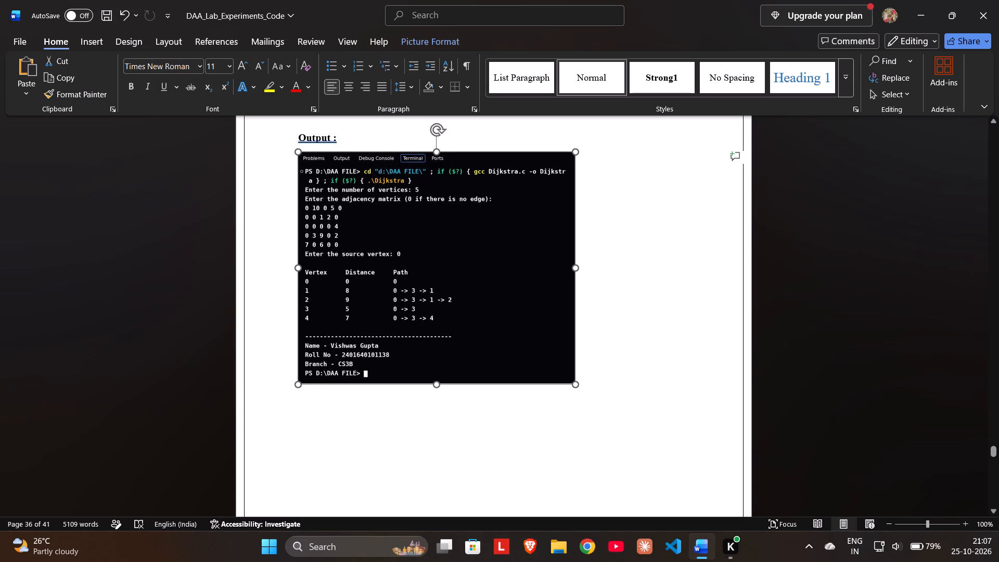
drag(574, 349, 580, 352)
click(591, 398)
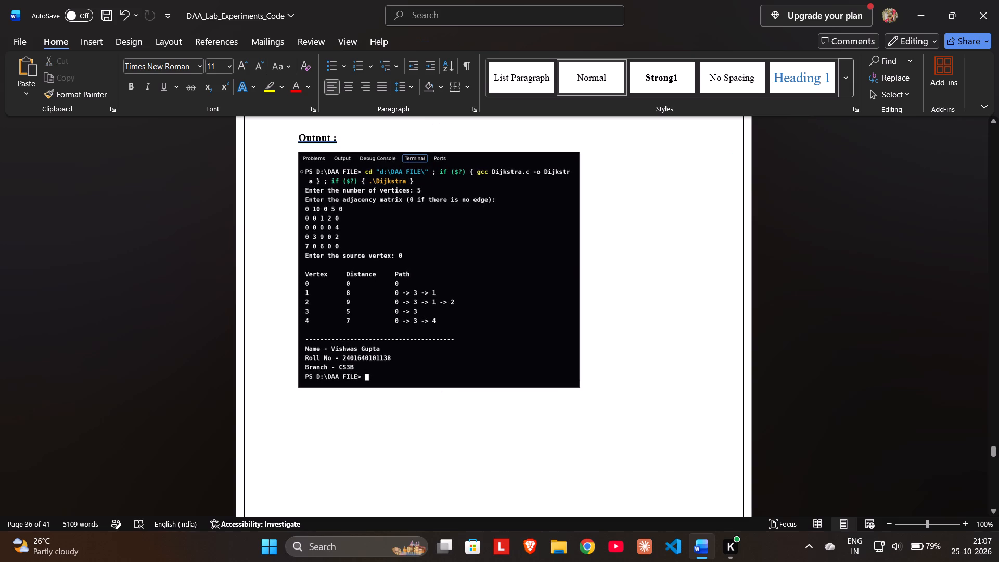
Review the Experiment 10(i) N-Queen code, output screenshot and page layout through to the Experiment 10(ii) heading.
key(Down)
key(Down)
key(Down)
key(Down)
key(Down)
key(Down)
key(Down)
key(Down)
key(Down)
key(Down)
key(Down)
key(Down)
key(Down)
key(Down)
key(Down)
key(Down)
key(Down)
key(Down)
key(Down)
key(Down)
key(Down)
key(Down)
key(Down)
key(Down)
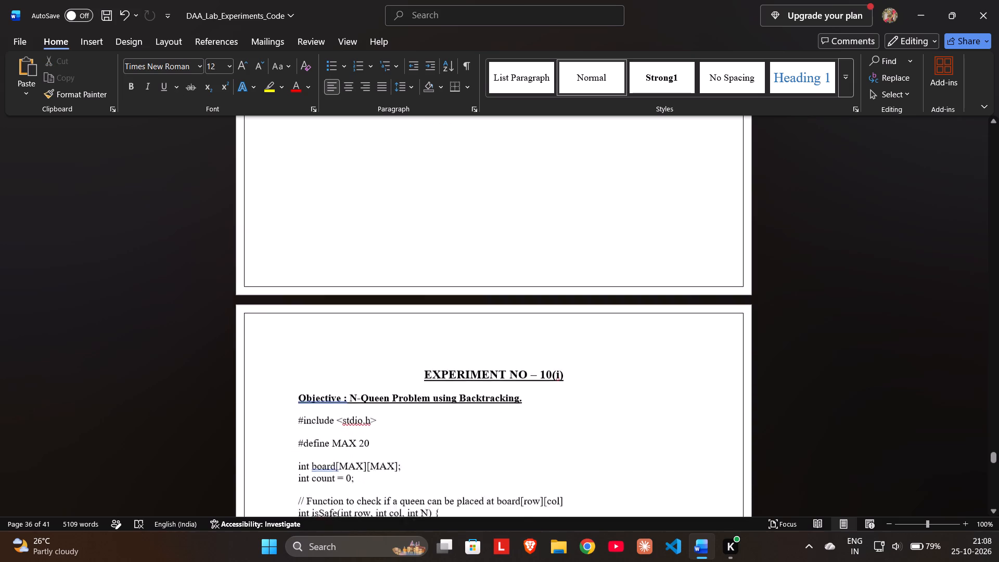
key(Down)
key(Down)
key(Down)
key(Down)
key(Down)
key(Down)
key(Down)
key(Down)
key(Down)
key(Down)
key(Down)
key(Down)
key(Down)
key(Down)
key(Down)
key(Down)
key(Down)
key(Down)
key(Down)
key(Down)
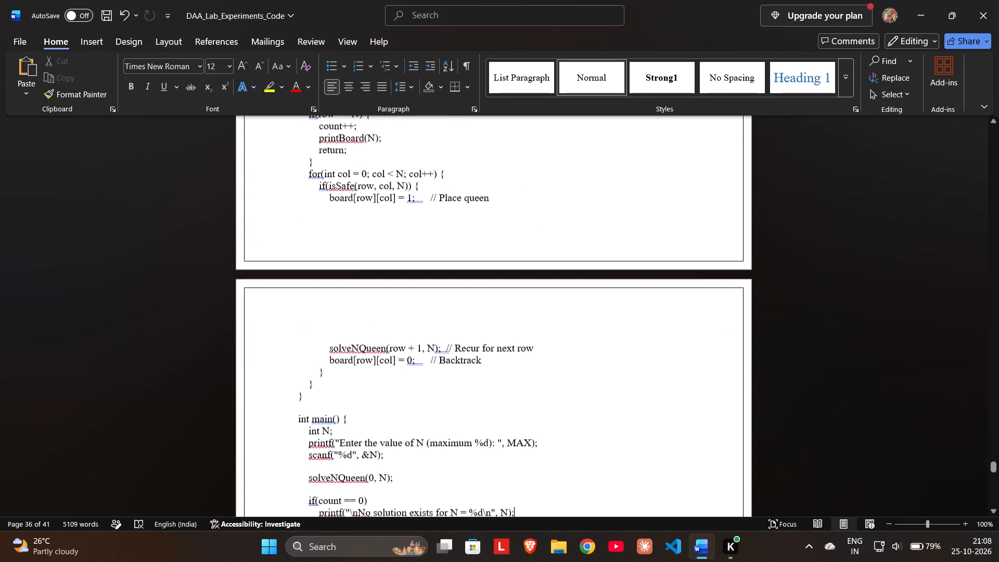
Check how the end of the N-Queen code, the Output heading and its screenshot are split across the pages.
key(Up)
key(Up)
key(Up)
key(Up)
key(Up)
key(Up)
key(Up)
key(Up)
key(Up)
key(Up)
key(Up)
key(Up)
key(Up)
key(Up)
key(Up)
key(Up)
key(Up)
key(Up)
key(Up)
key(Up)
key(Up)
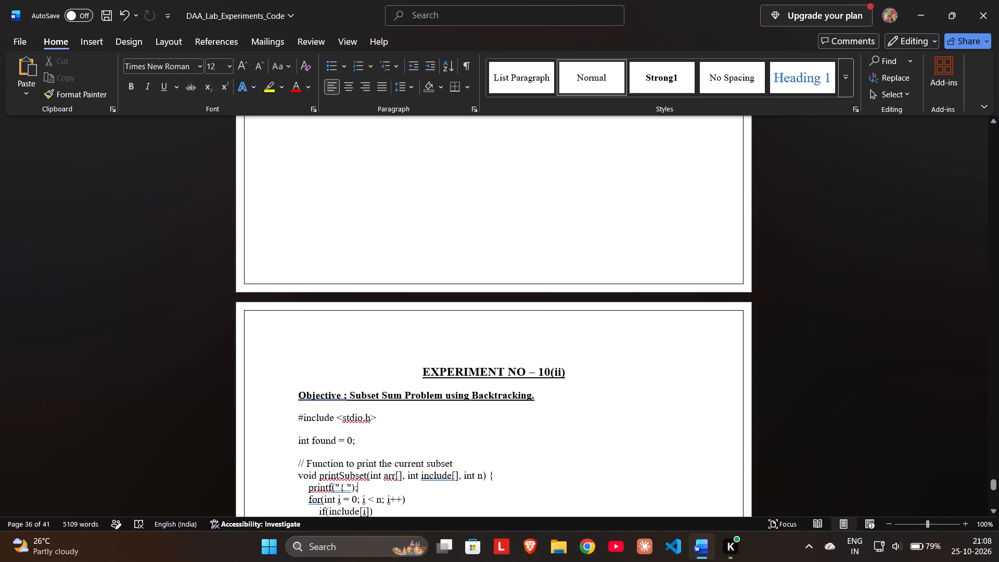
key(Up)
key(Up)
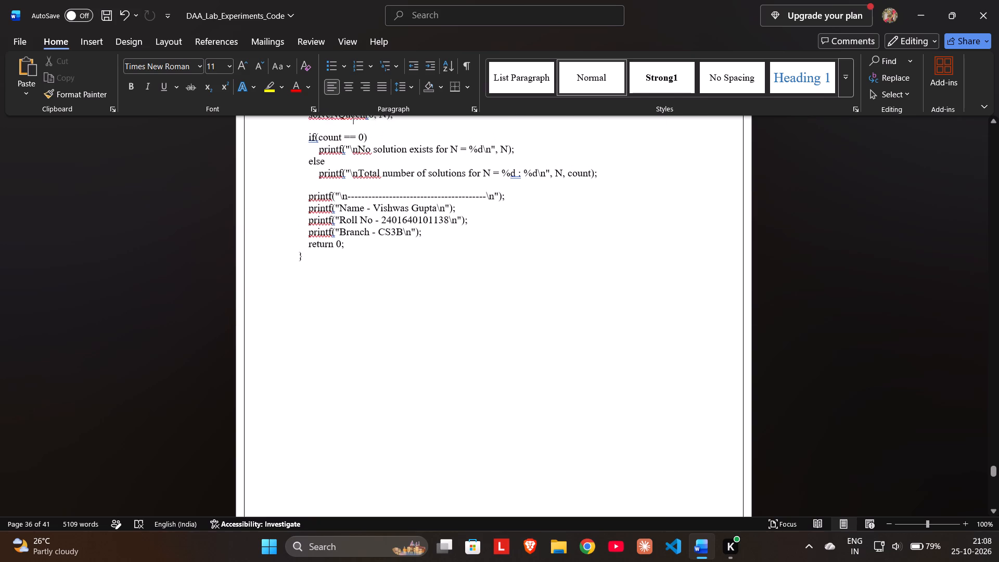
key(Up)
key(Down)
key(Down)
key(Down)
key(Down)
key(Down)
key(Down)
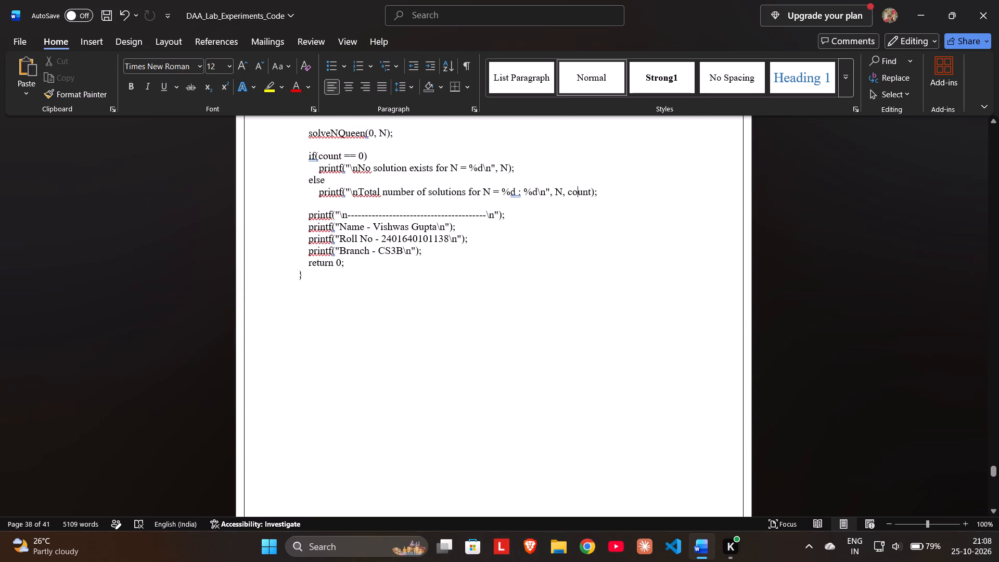
key(Down)
key(Down)
key(Down)
key(Down)
key(Down)
key(Down)
key(Down)
key(Down)
key(Down)
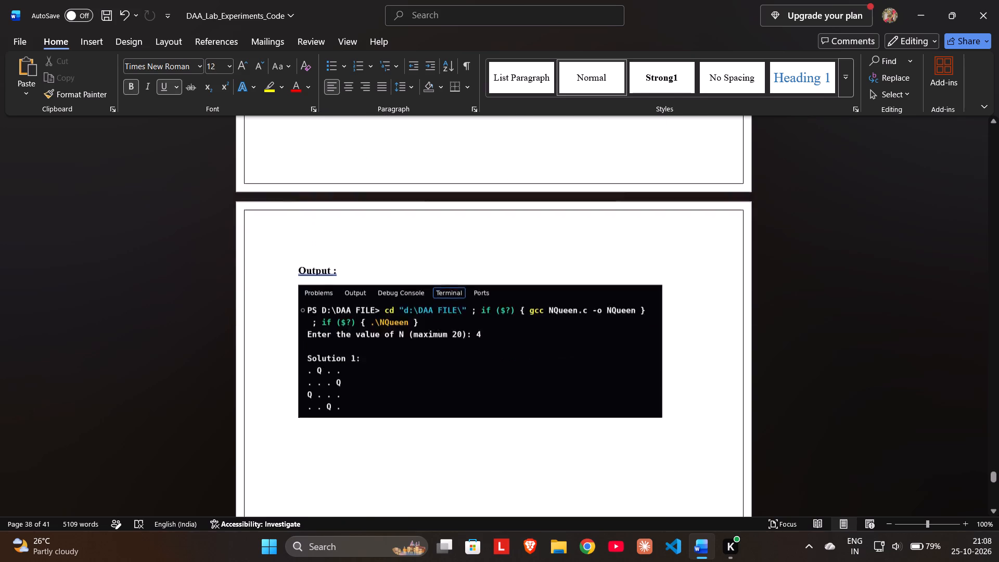
Shrink Experiment 10(i)'s N-Queen output screenshot proportionally by roughly a fifth so it fits with its Output heading beneath the code.
click(596, 406)
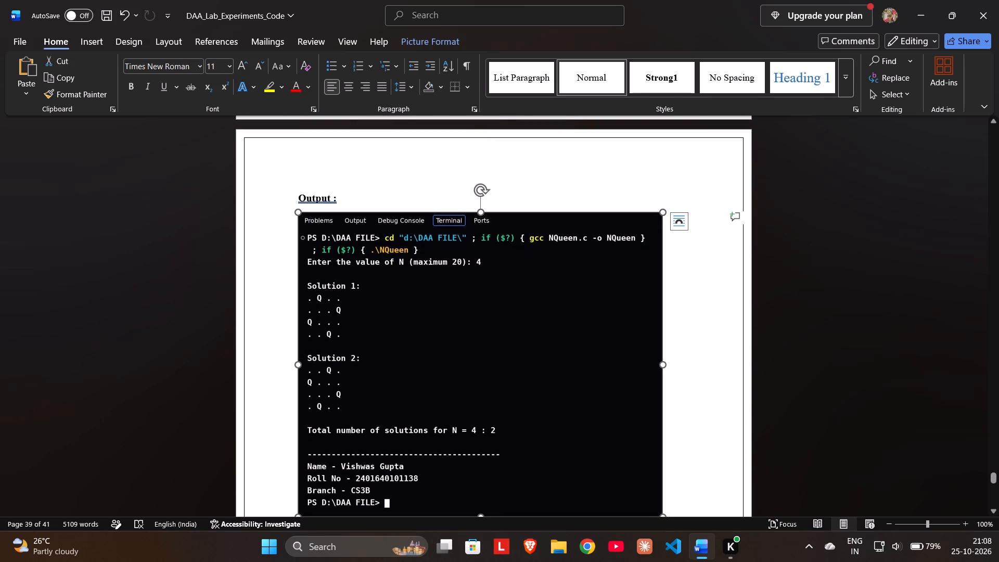
key(Down)
key(Down)
key(Down)
key(Down)
click(674, 448)
key(Down)
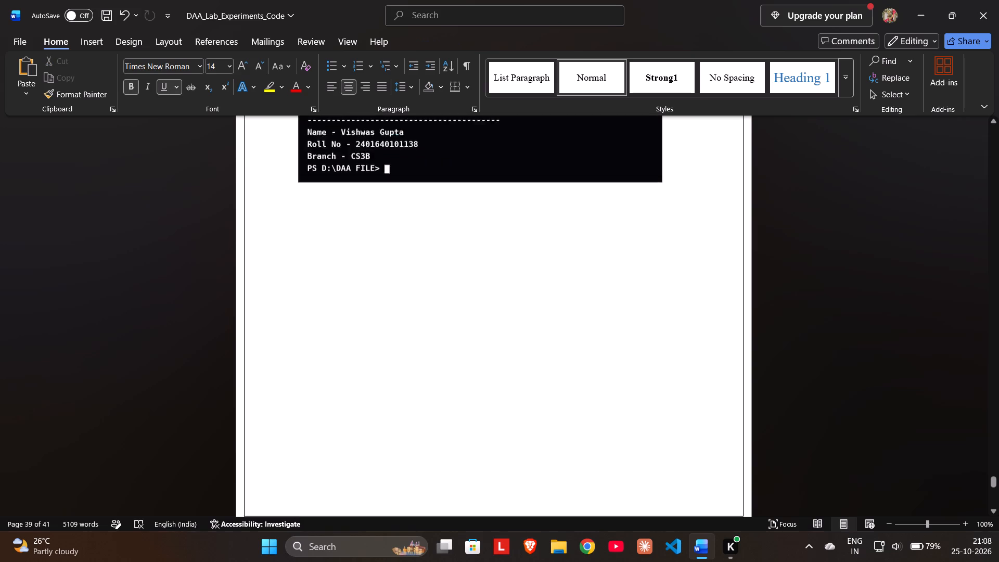
key(Up)
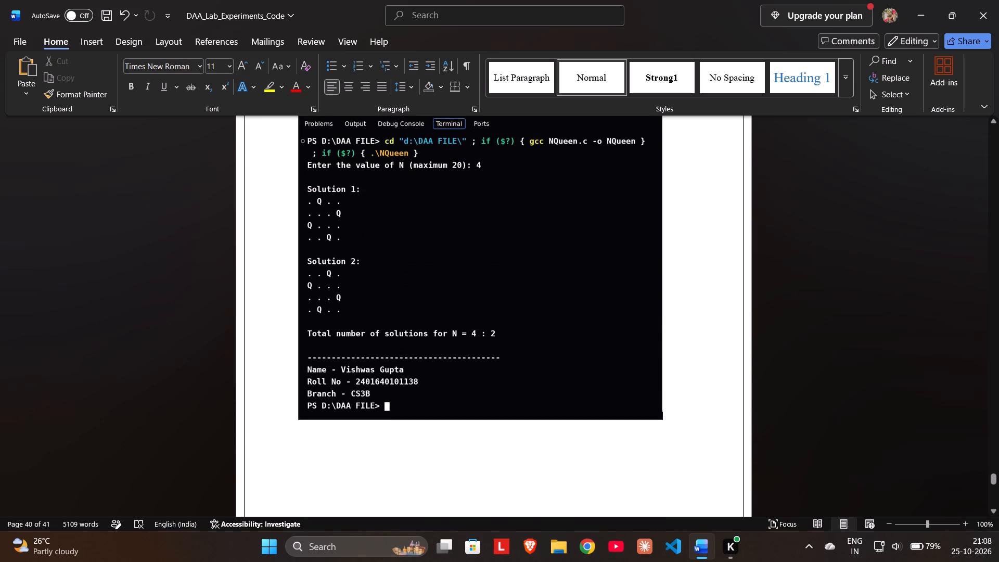
click(630, 328)
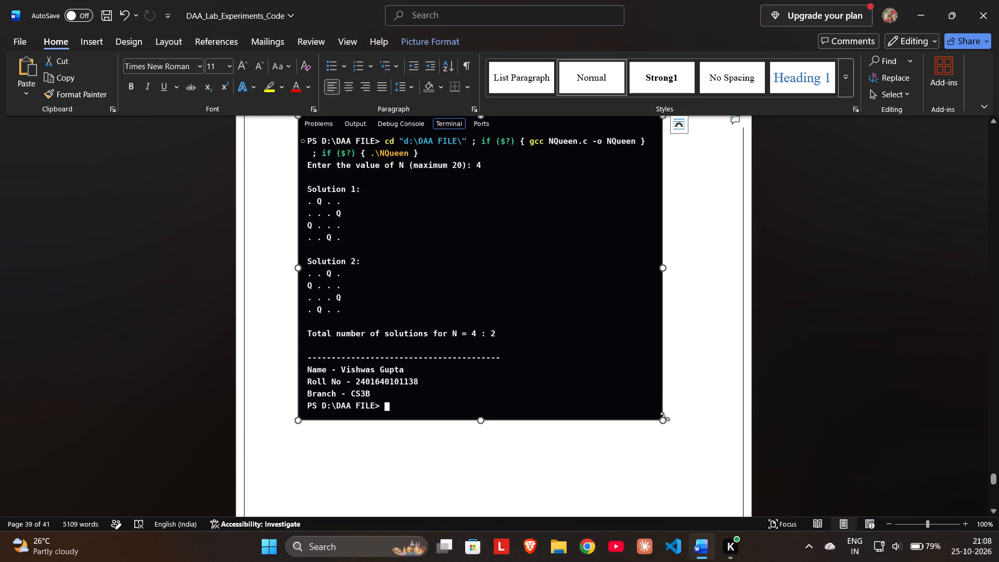
drag(662, 418, 580, 293)
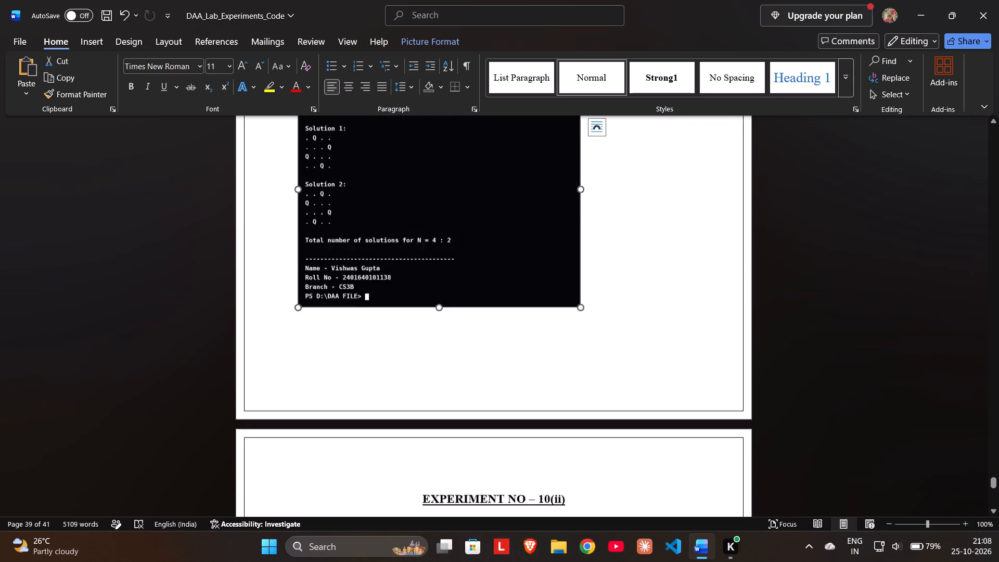
click(655, 329)
key(Up)
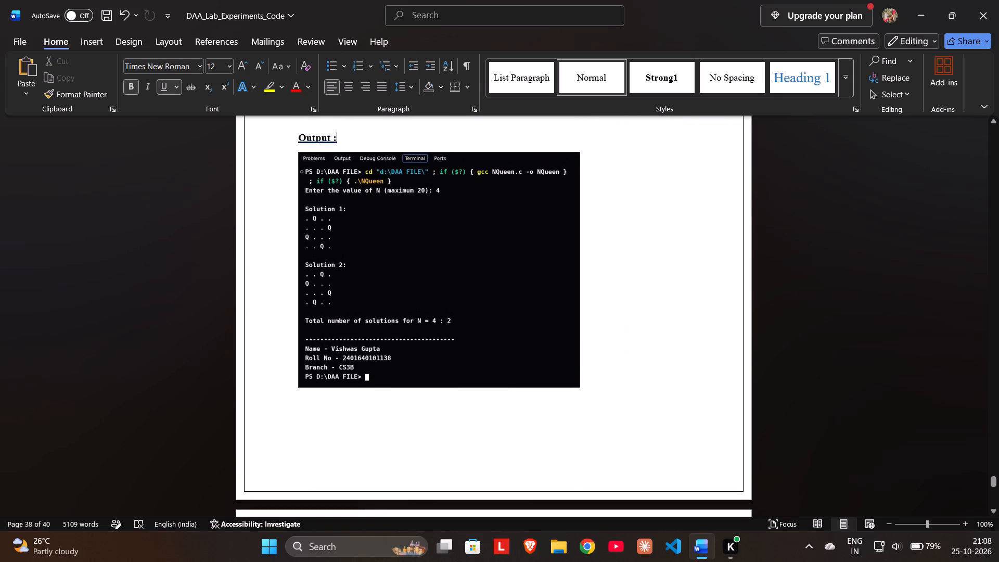
key(Up)
Enlarge the N-Queen output screenshot proportionally by roughly an eighth, keeping it on the same page as the end of the code.
click(562, 315)
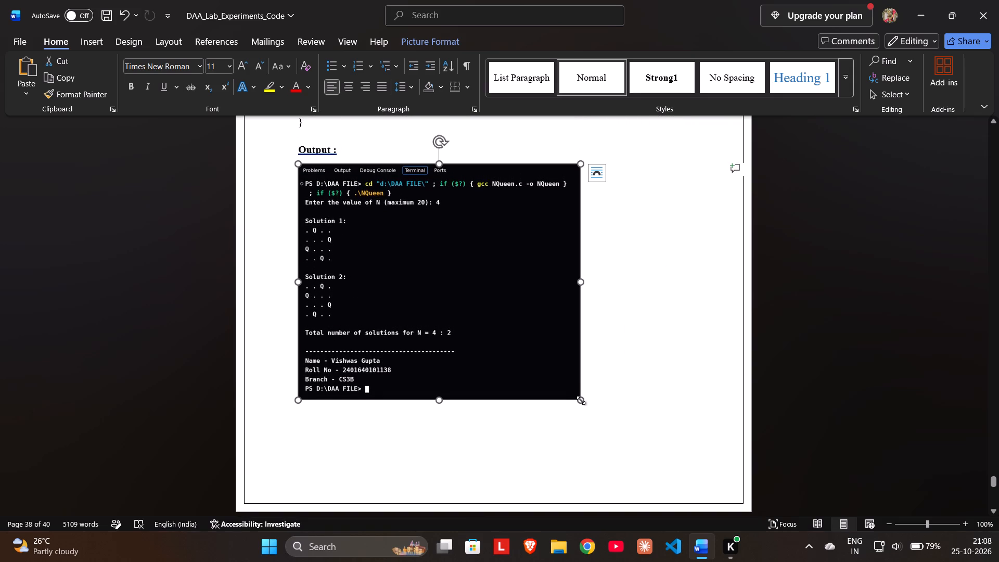
drag(581, 400, 602, 430)
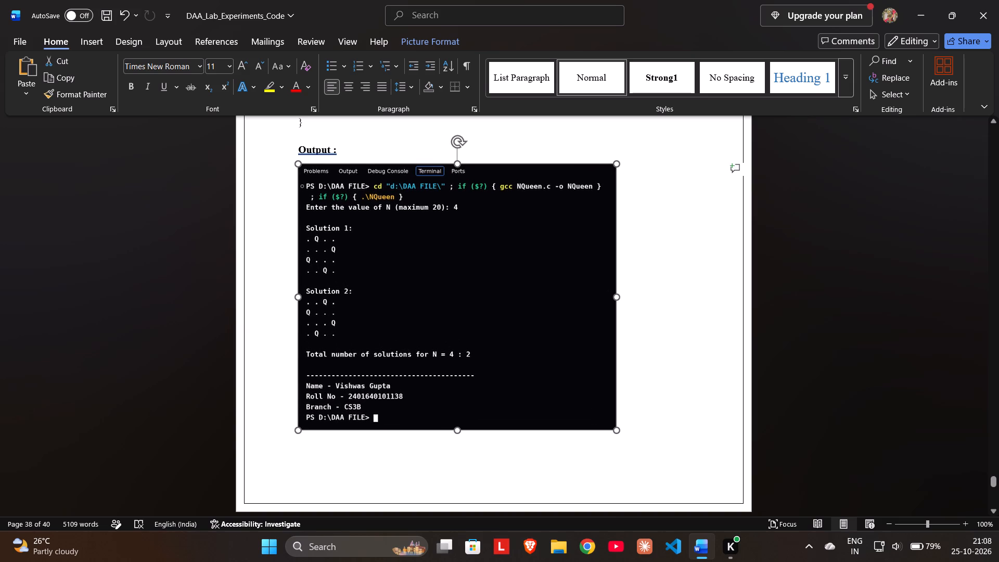
Shrink Experiment 10(i)'s N-Queen output screenshot slightly, by about 4 percent, keeping its proportions.
double_click(602, 430)
drag(618, 431, 604, 417)
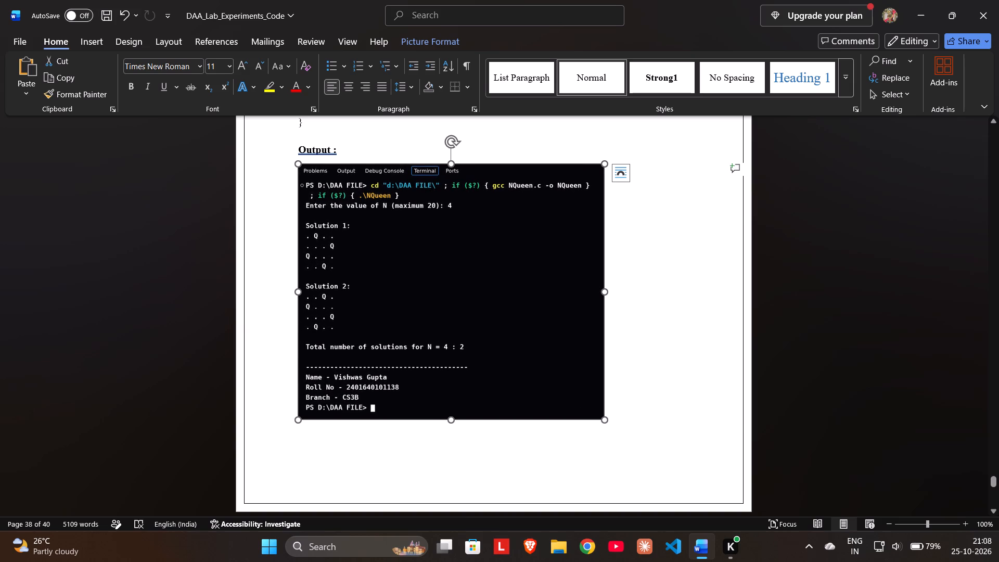
click(658, 375)
Review the page break before Experiment 10(ii) and its Subset Sum code down to the Output heading and screenshot.
key(Down)
key(Down)
key(Down)
key(Down)
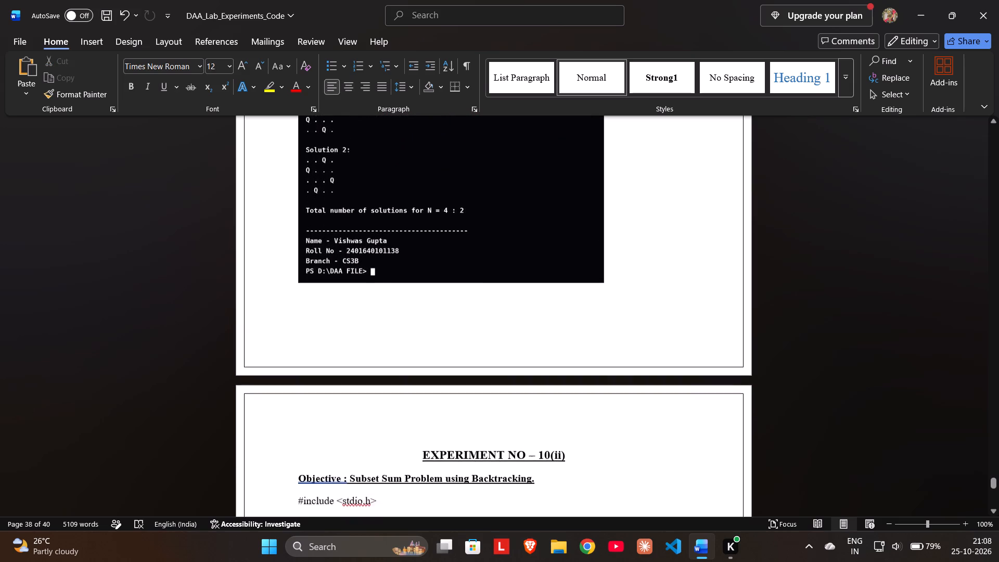
key(Down)
key(Down)
key(Down)
key(Down)
key(Down)
key(Down)
key(Down)
key(Down)
key(Down)
key(Down)
key(Down)
key(Down)
key(Down)
key(Down)
key(Down)
key(Down)
key(Down)
key(Down)
key(Down)
key(Down)
key(Down)
key(Down)
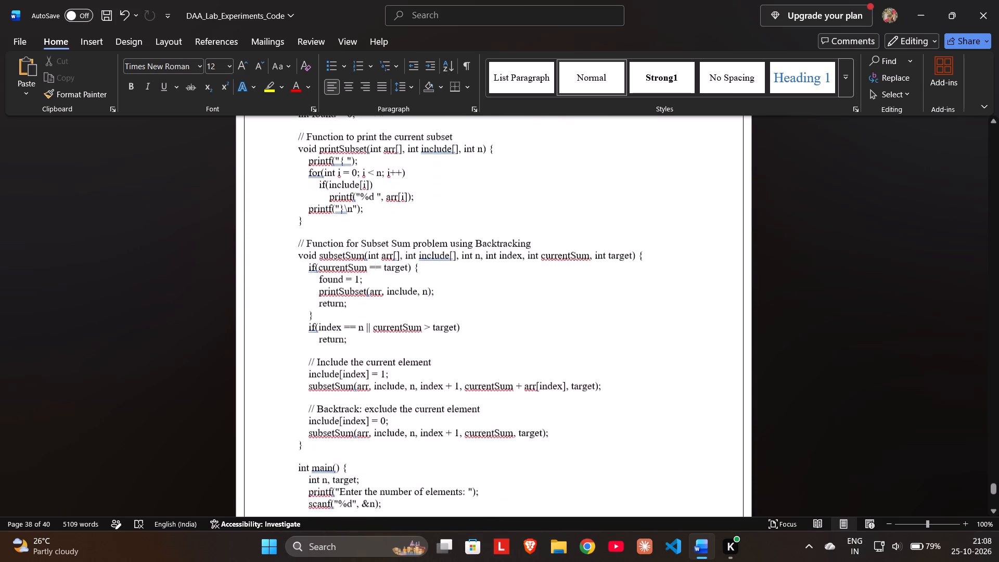
key(Down)
key(Down)
key(Down)
key(Down)
key(Down)
key(Down)
key(Down)
key(Down)
key(Down)
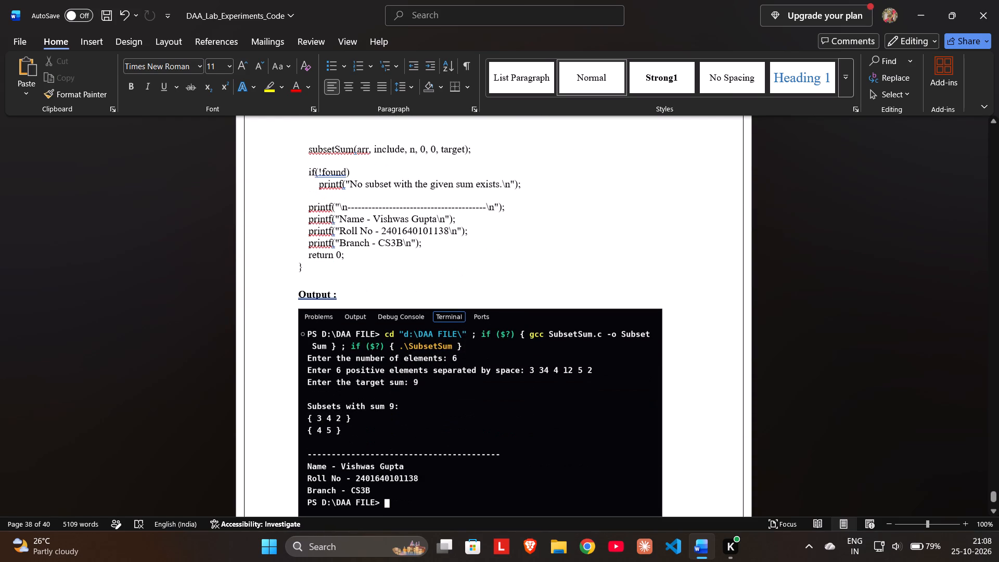
Shrink Experiment 10(ii)'s Subset Sum output screenshot proportionally by roughly an eighth.
click(636, 391)
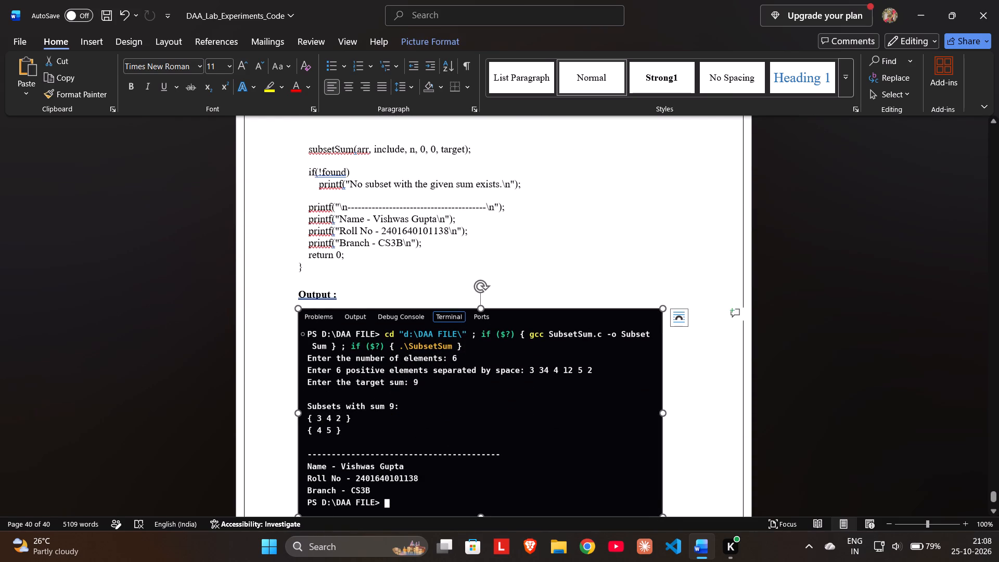
click(696, 379)
key(Down)
key(Down)
scroll(696, 379, down, 5)
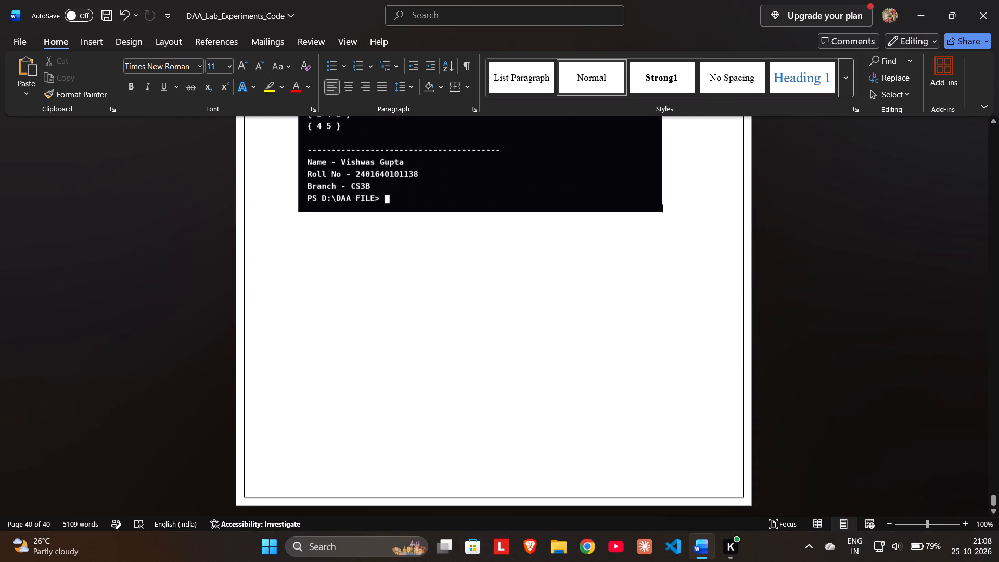
click(627, 185)
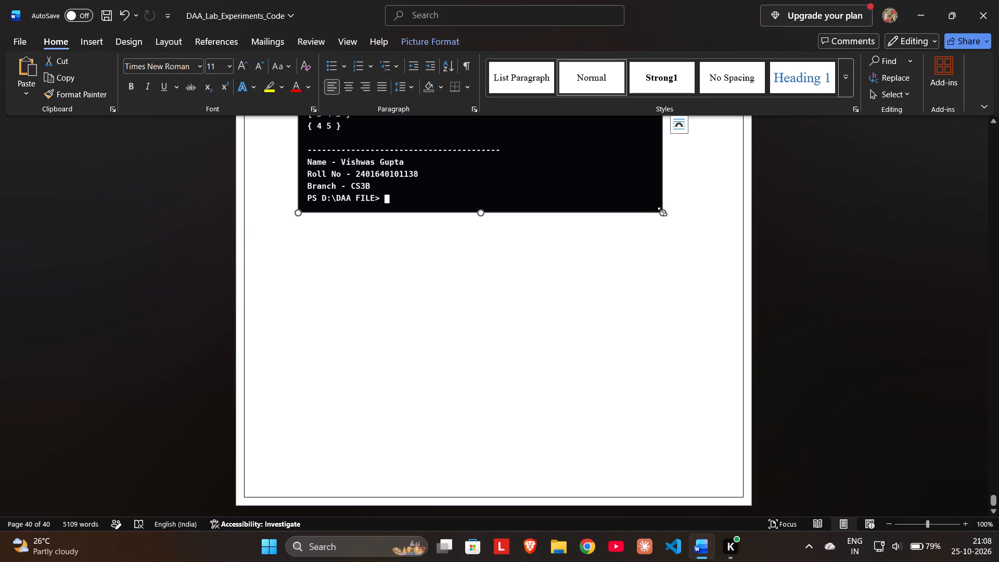
drag(662, 211, 614, 178)
scroll(667, 257, up, 1)
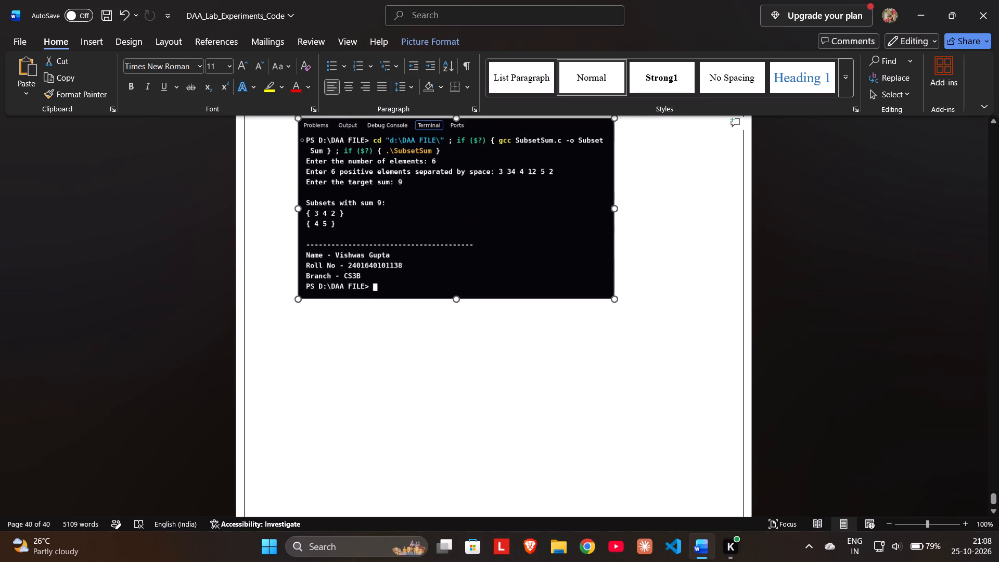
scroll(667, 257, up, 1)
scroll(667, 257, down, 1)
click(568, 156)
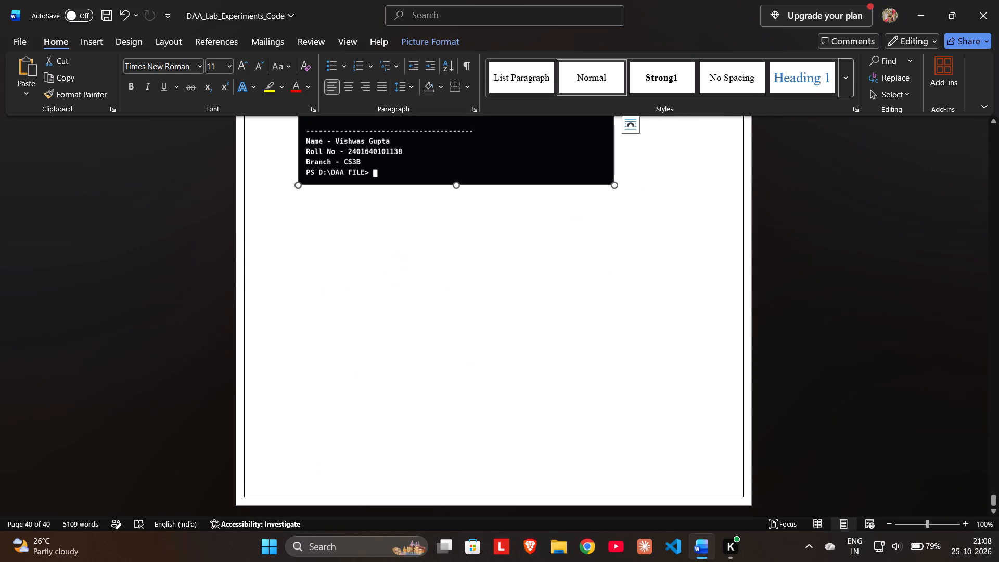
Review Experiment 10(ii)'s layout backwards from the Subset Sum output screenshot through its code.
click(724, 368)
key(Up)
key(Up)
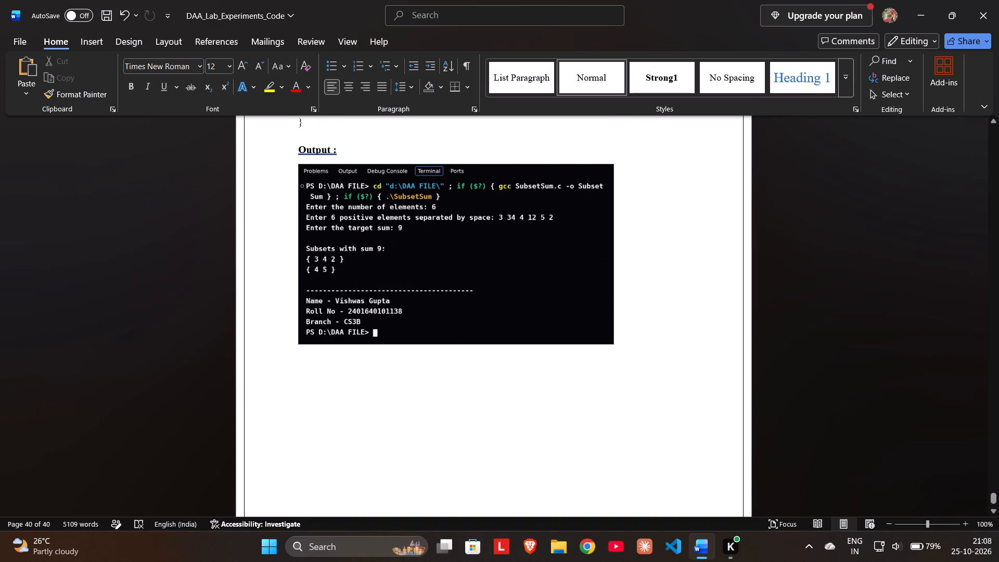
click(586, 314)
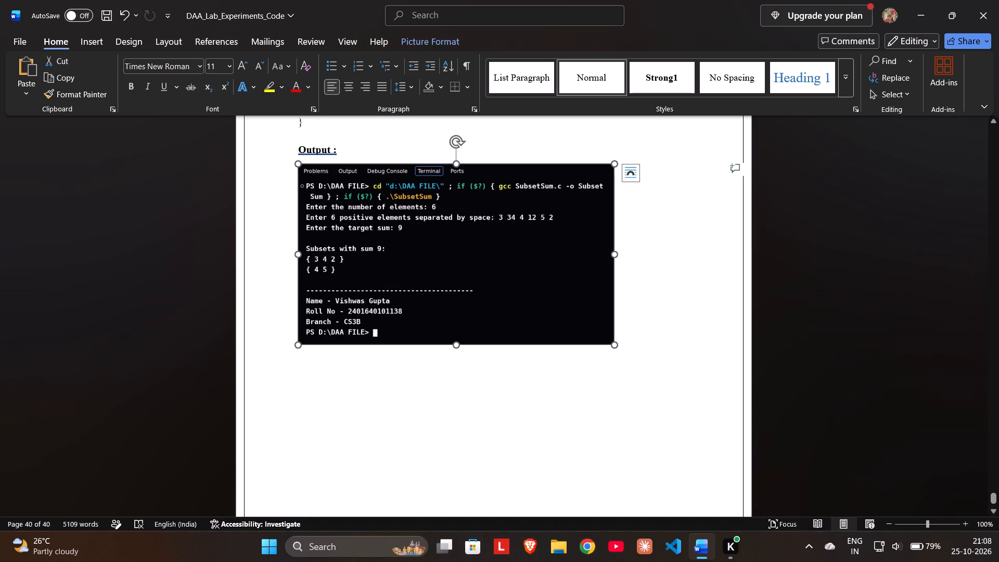
click(687, 295)
key(Up)
key(Up)
key(Up)
key(Up)
key(Up)
key(Up)
key(Up)
key(Up)
key(Up)
key(Up)
key(Up)
key(Up)
key(Up)
key(Up)
key(Up)
key(Up)
key(Up)
key(Up)
key(Up)
key(Up)
key(Up)
key(Up)
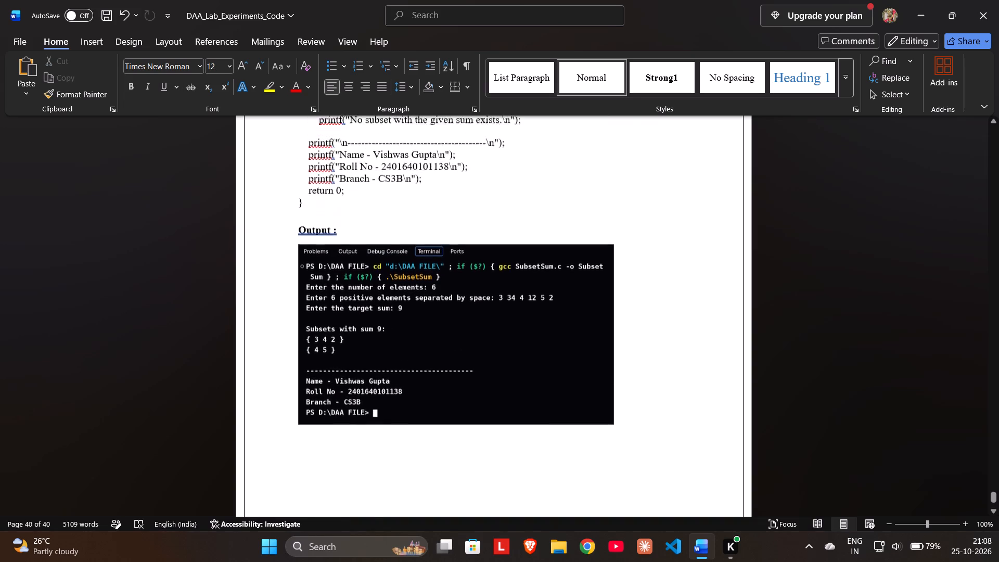
key(Up)
key(Up)
key(Up)
key(Up)
key(Up)
key(Up)
key(Up)
key(Up)
key(Up)
key(Up)
key(Up)
key(Up)
key(Up)
key(Up)
key(Up)
key(Up)
key(Up)
key(Up)
key(Up)
key(Up)
key(Up)
key(Up)
key(Up)
key(Up)
key(Up)
key(Up)
key(Up)
key(Up)
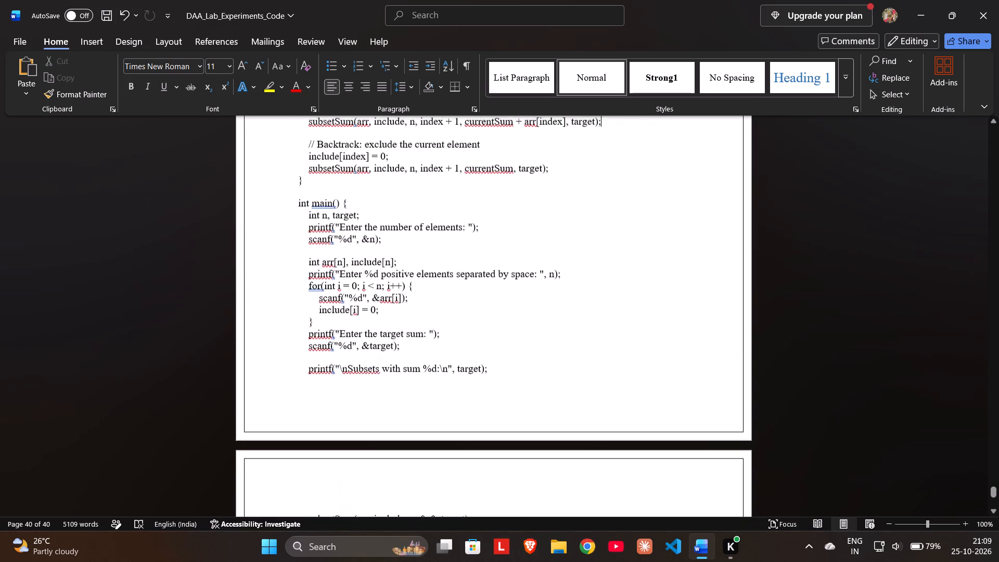
Check how the N-Queen code's end, Output heading and screenshot sit on their page before the Experiment 10(ii) heading.
key(Down)
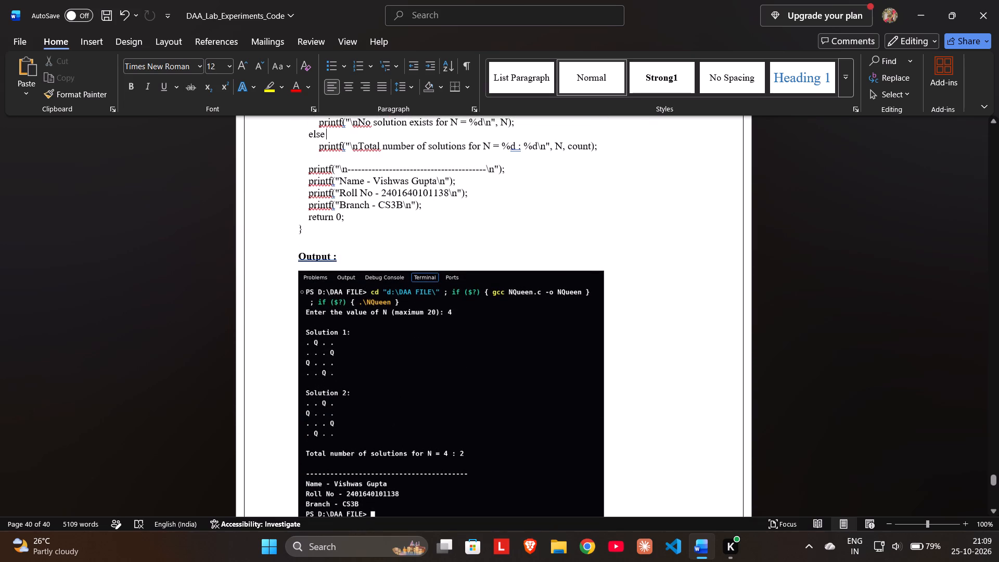
key(Down)
key(Down)
key(Down)
key(Down)
key(Down)
key(Down)
key(Down)
key(Down)
key(Down)
key(Down)
key(Down)
key(Down)
key(Down)
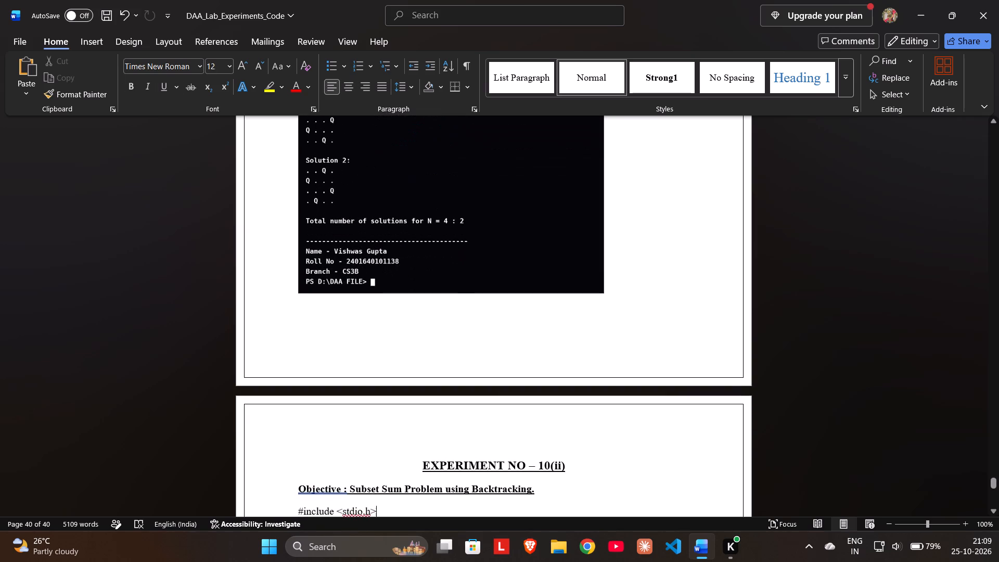
key(Down)
key(Down)
key(Down)
key(Down)
key(Down)
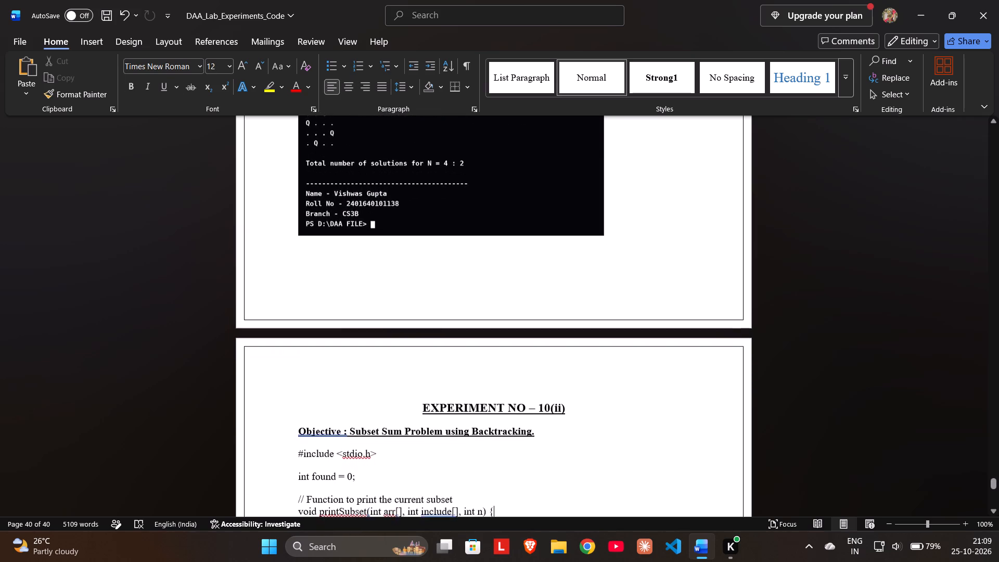
key(Down)
key(Down)
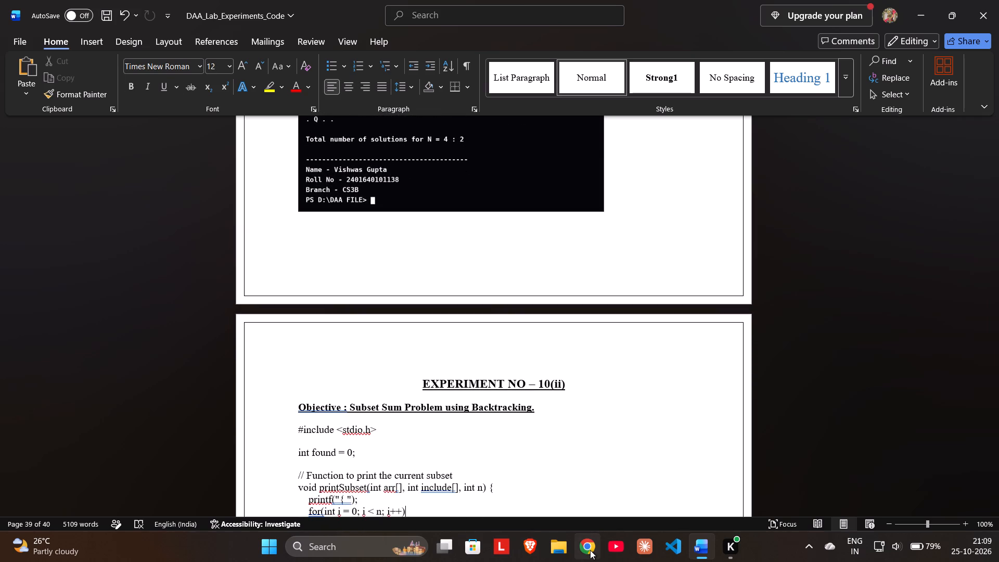
double_click(590, 550)
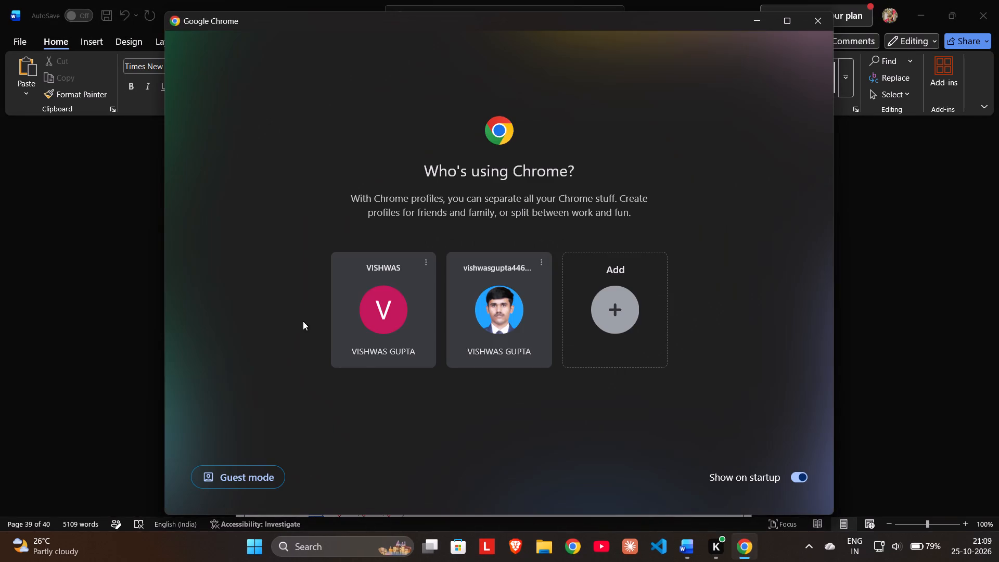
click(373, 312)
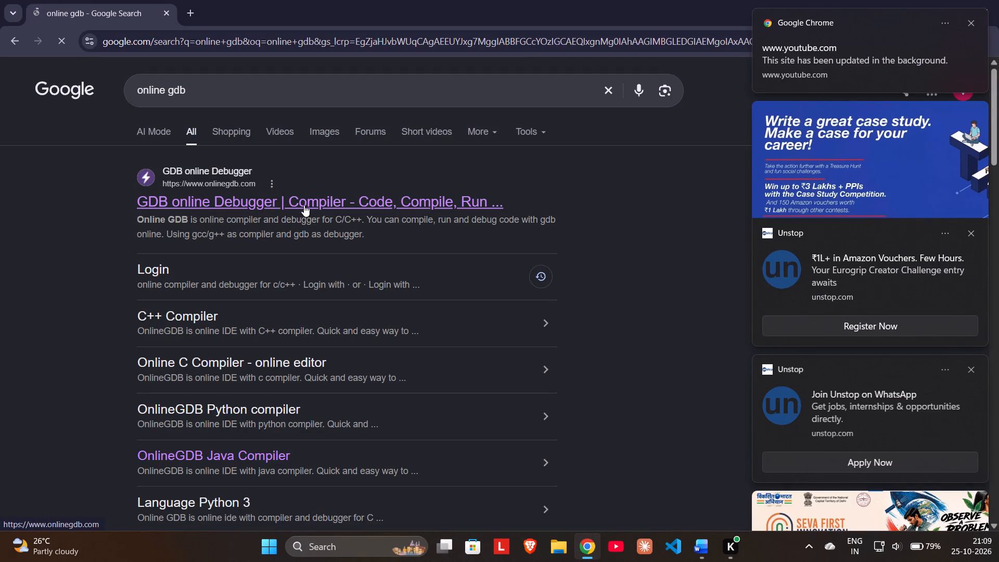
Clear all desktop notifications and return to the OnlineGDB page.
click(979, 550)
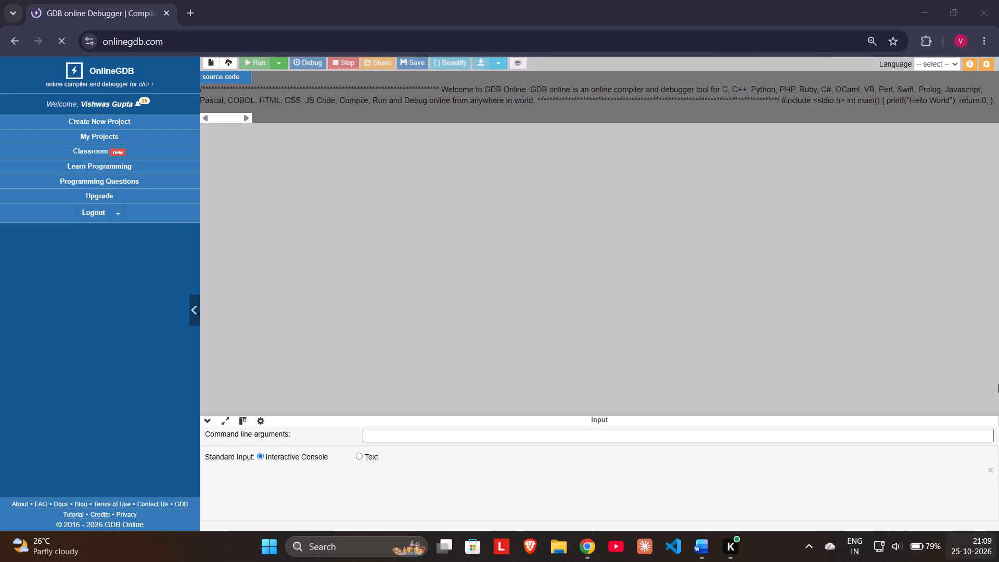
click(964, 18)
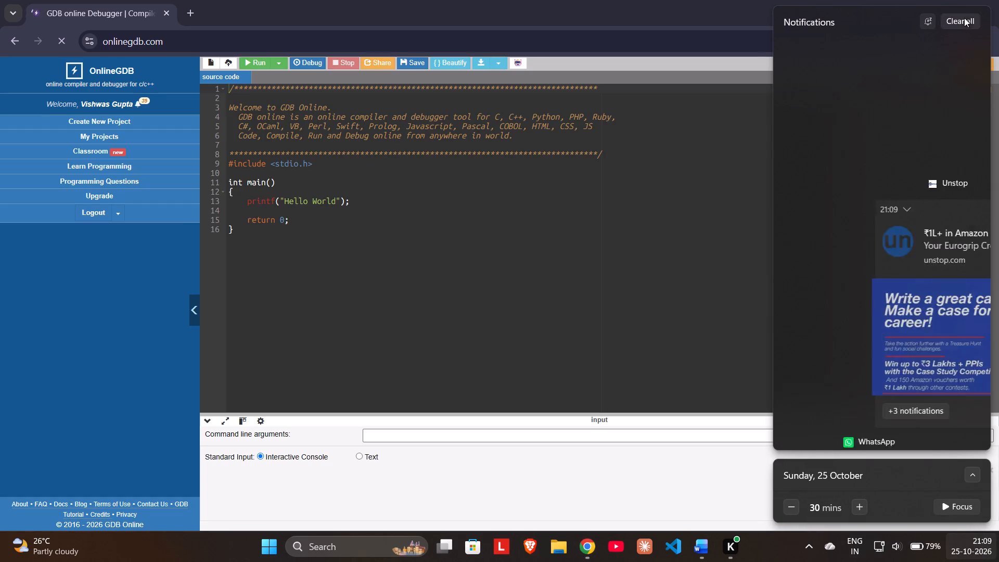
click(636, 198)
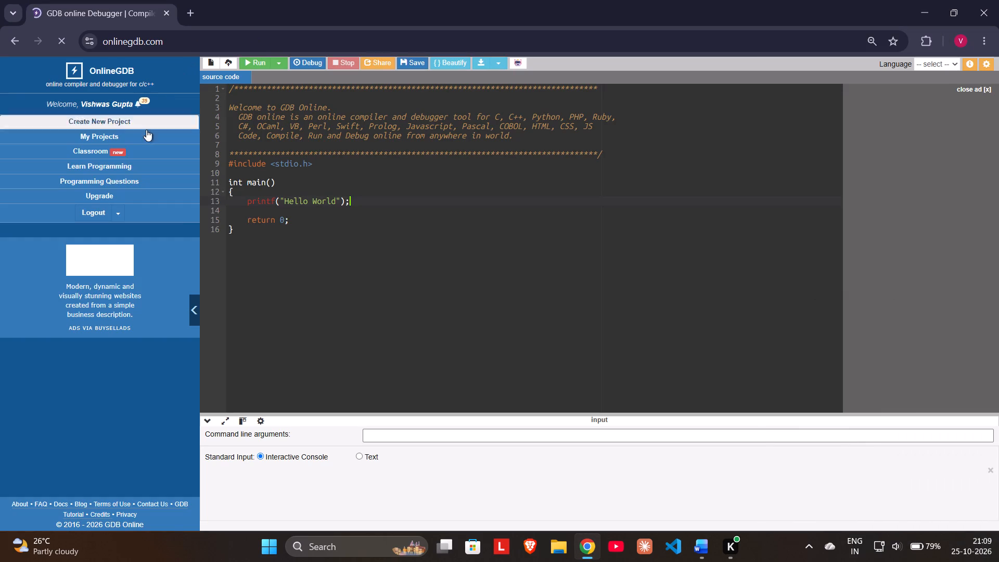
Open the DAA LAB_CS III B classroom in OnlineGDB and review its experiment titles, submission statuses and grades.
click(111, 155)
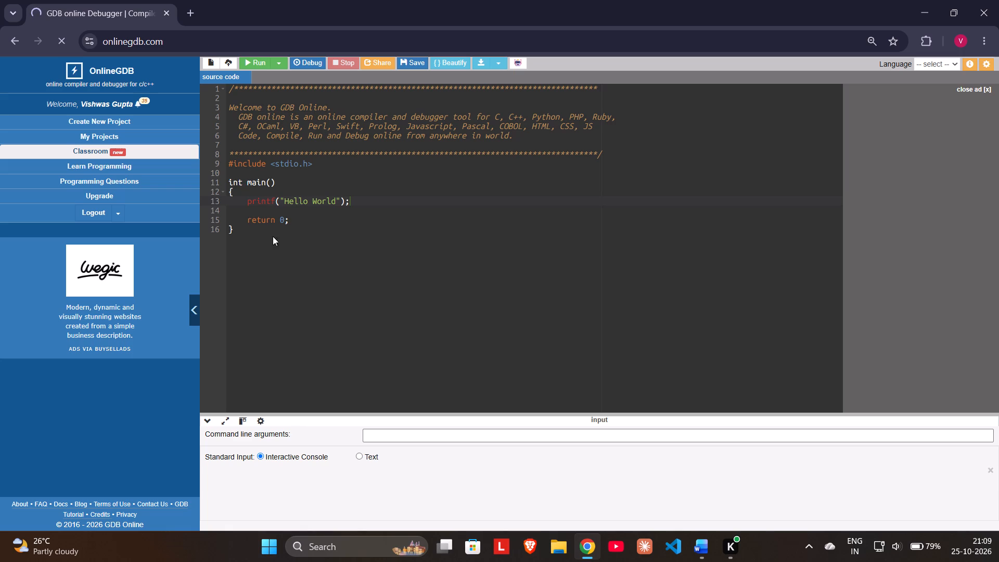
click(274, 134)
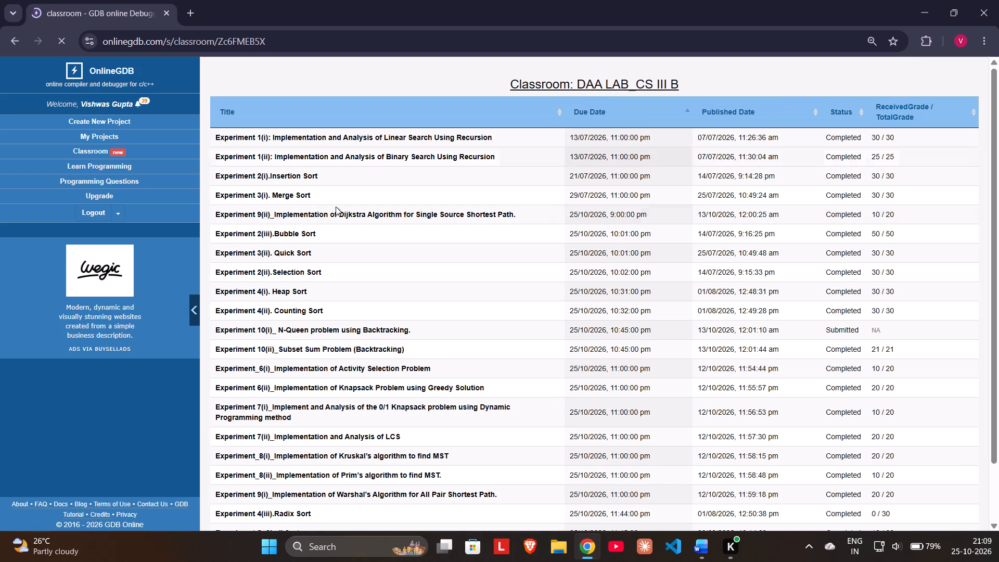
scroll(400, 362, down, 4)
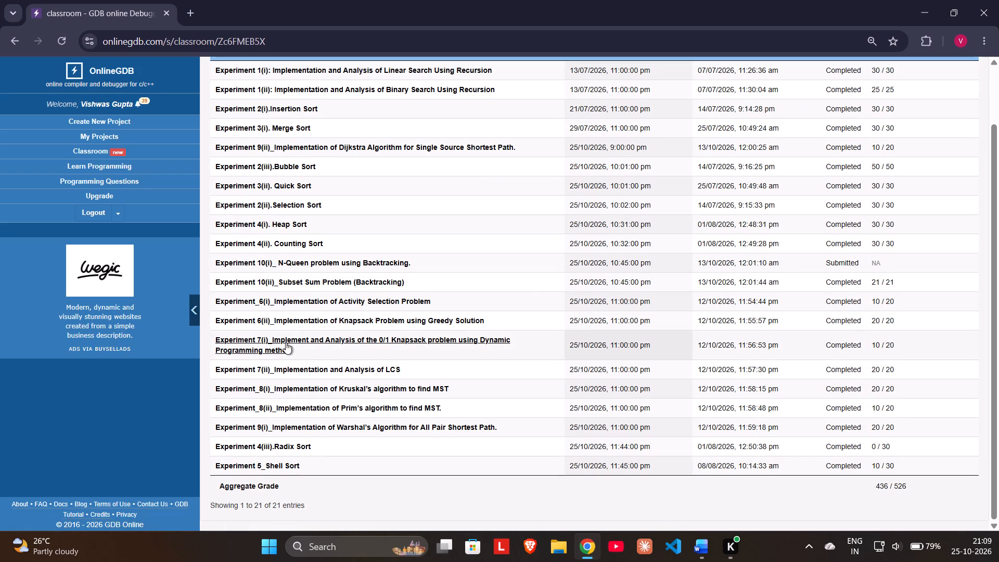
scroll(340, 274, up, 1)
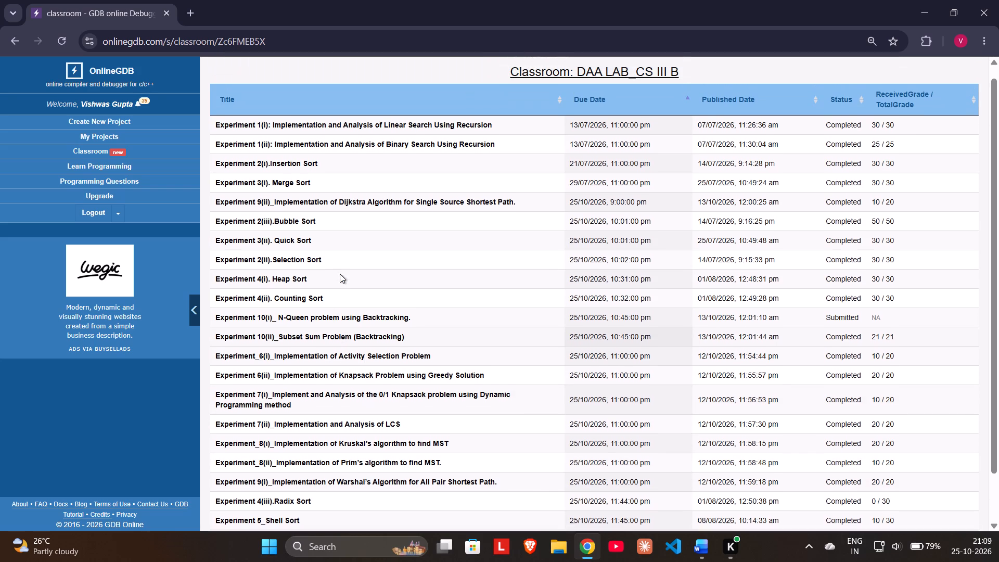
scroll(340, 274, up, 1)
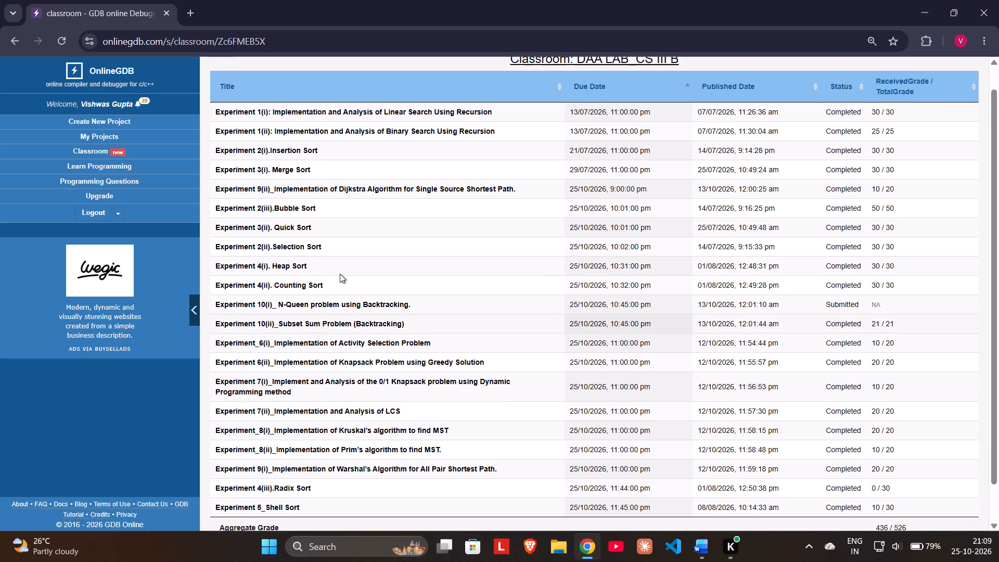
scroll(340, 274, up, 2)
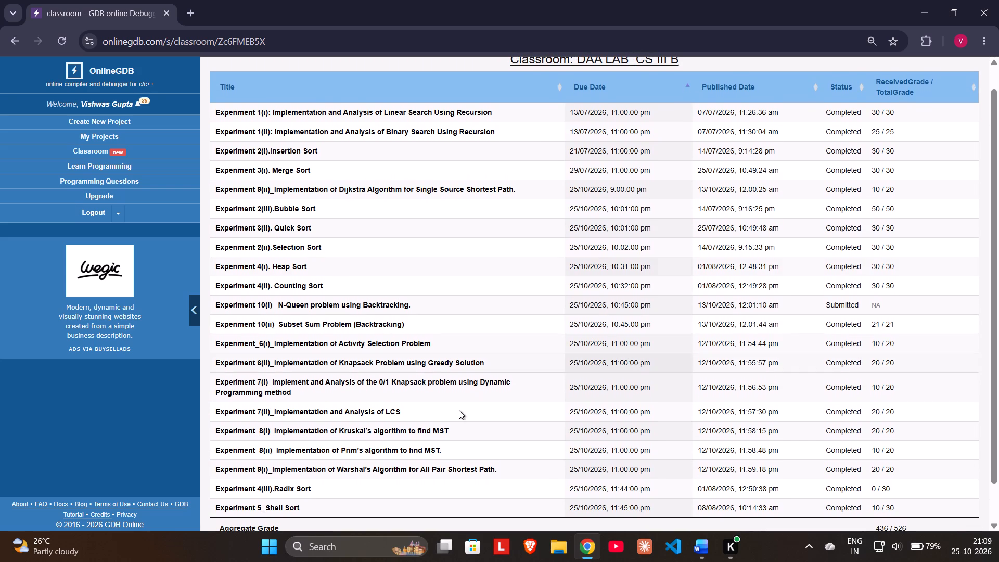
click(165, 13)
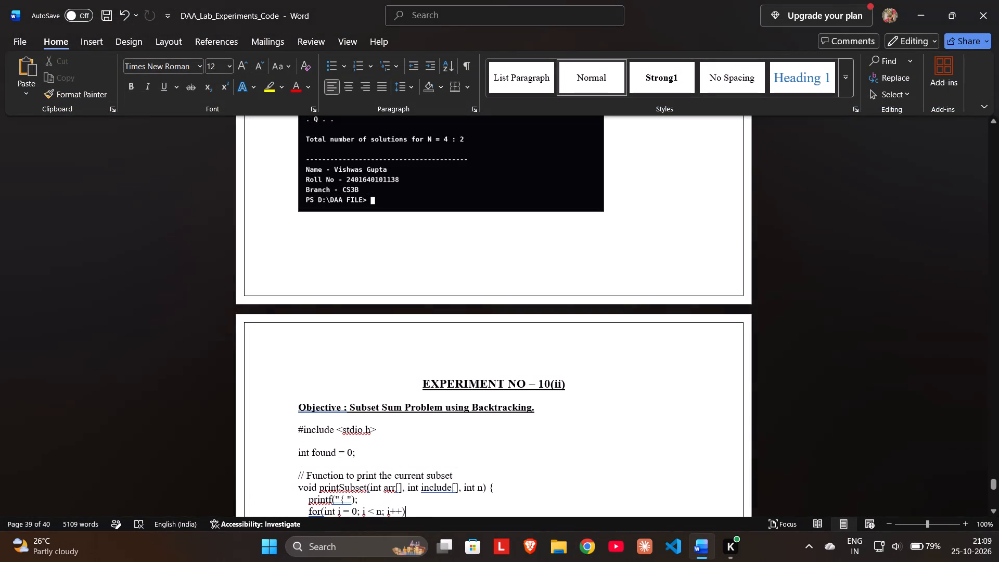
Return through the Word document to its first page, at the Experiment No – 1 heading.
click(559, 285)
scroll(559, 285, up, 20)
scroll(559, 285, up, 20)
scroll(559, 285, up, 20)
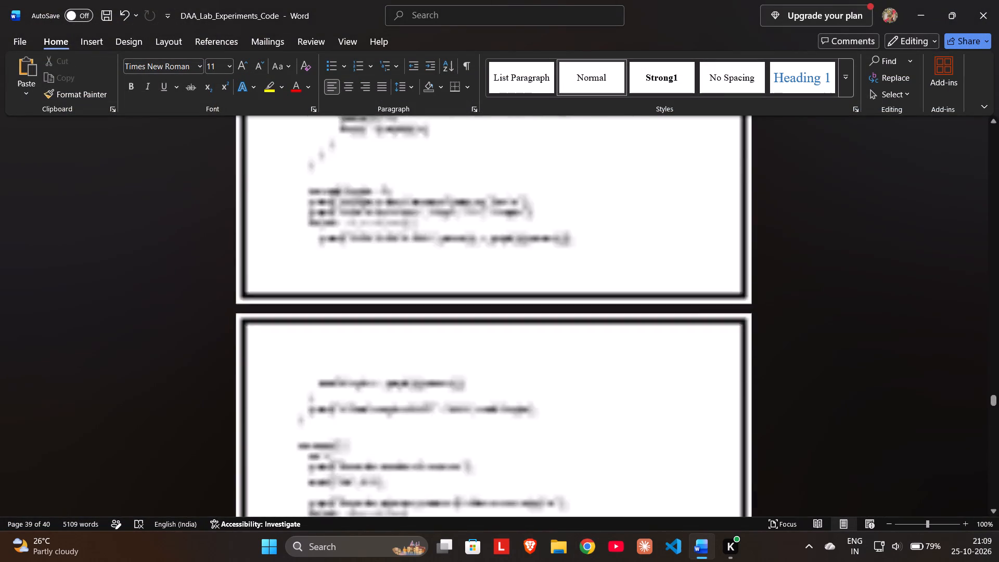
scroll(559, 285, up, 20)
scroll(559, 285, up, 20)
scroll(559, 285, up, 20)
scroll(559, 285, down, 3)
scroll(559, 285, up, 13)
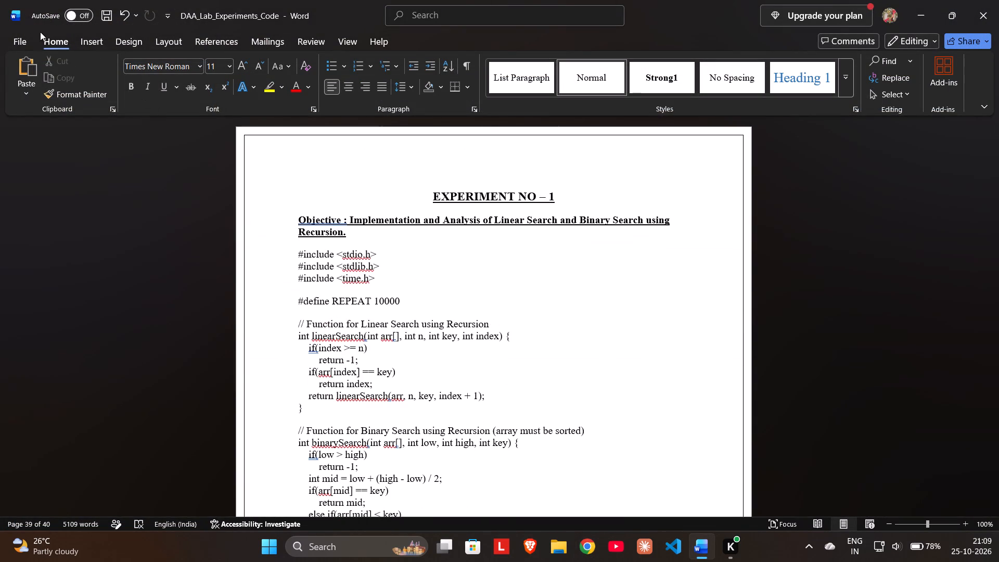
Export the document as a PDF named DAA LAB FILE COMPLETE.pdf on the D: drive, replacing the existing file.
click(27, 45)
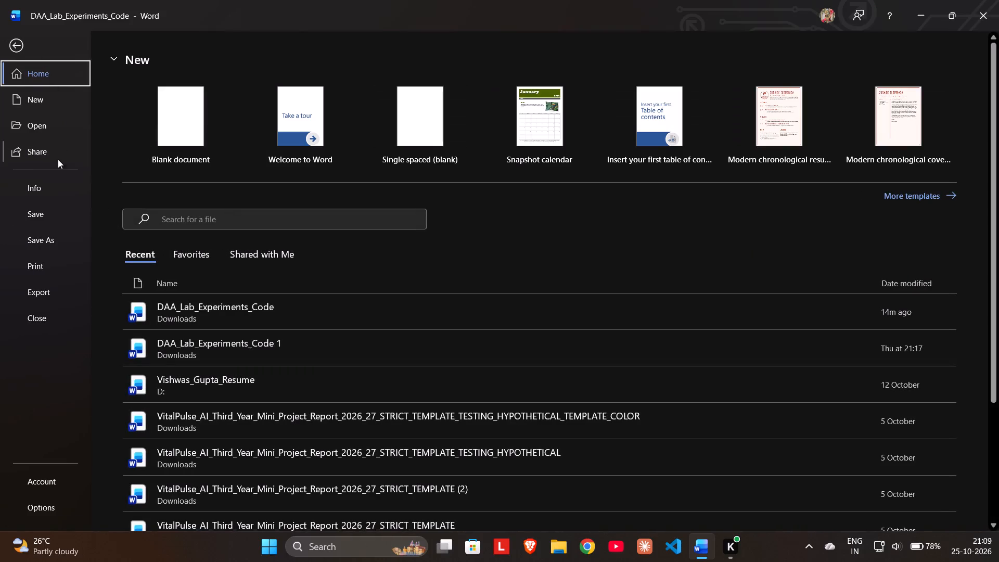
click(50, 241)
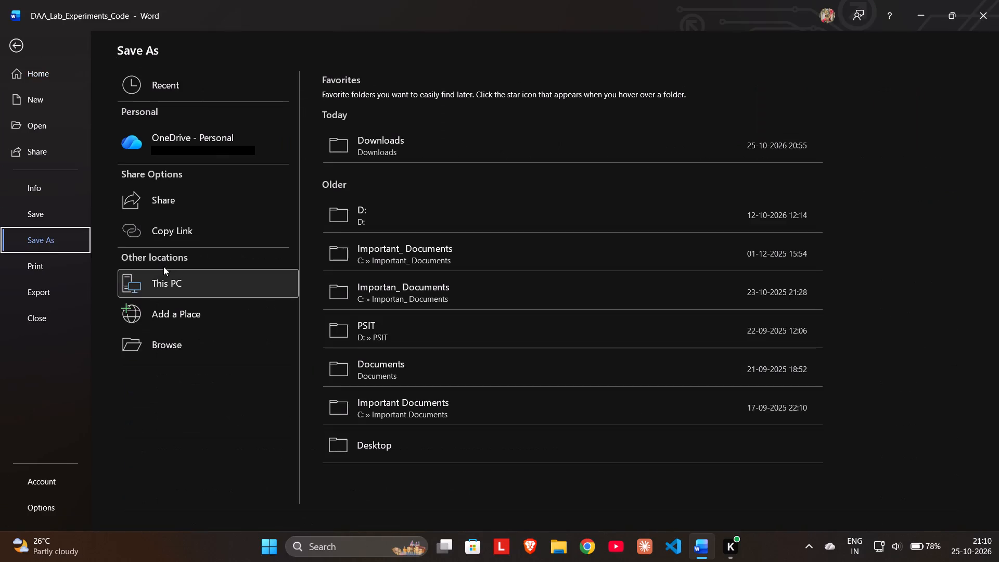
click(62, 292)
click(382, 190)
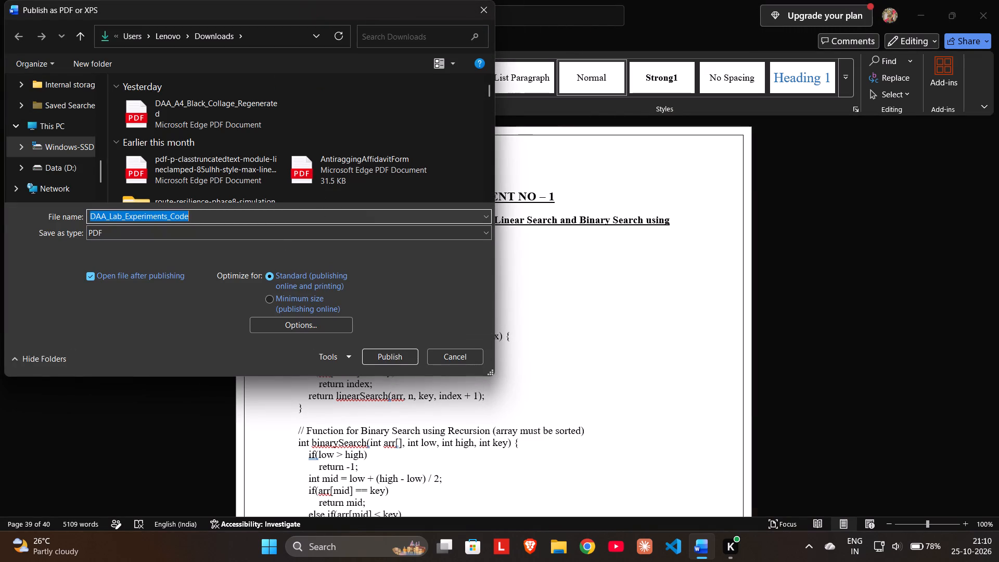
key(BackSpace)
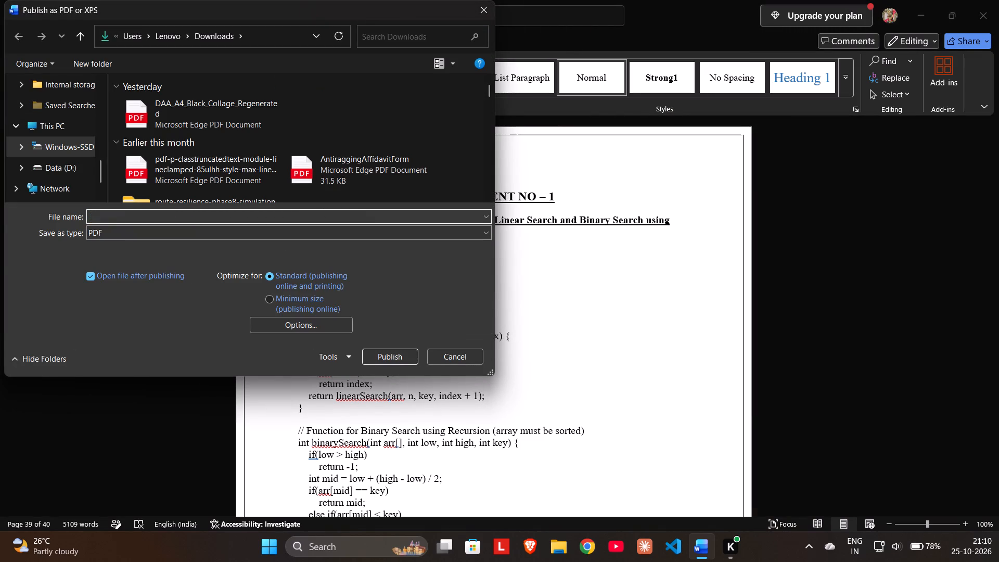
click(72, 177)
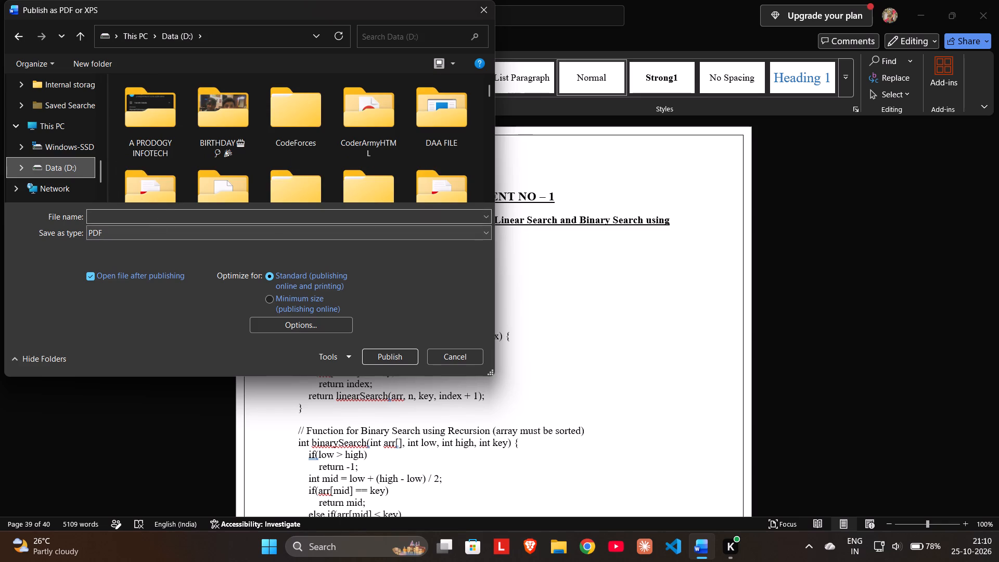
click(159, 210)
text(DAA)
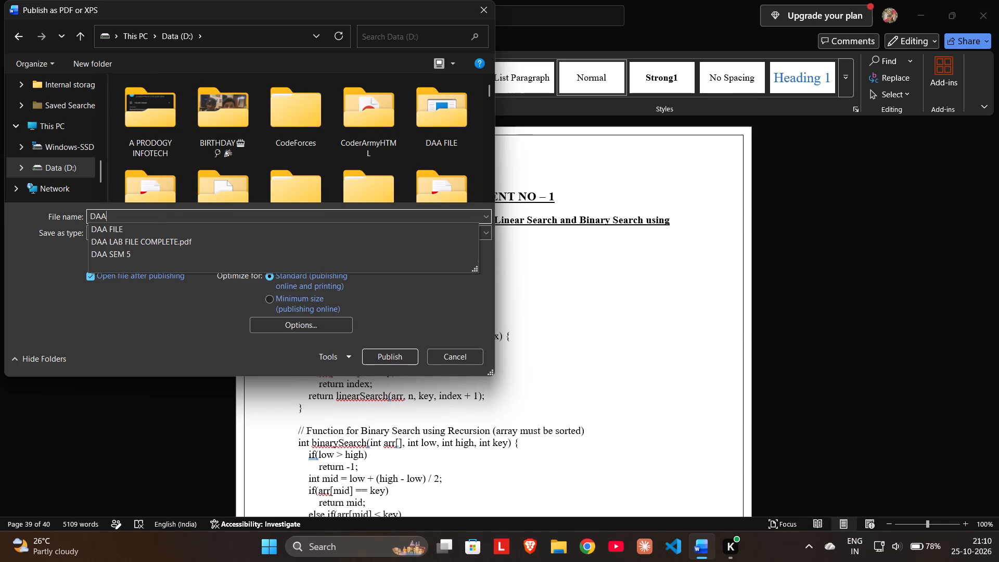
key(space)
key(Down)
key(Down)
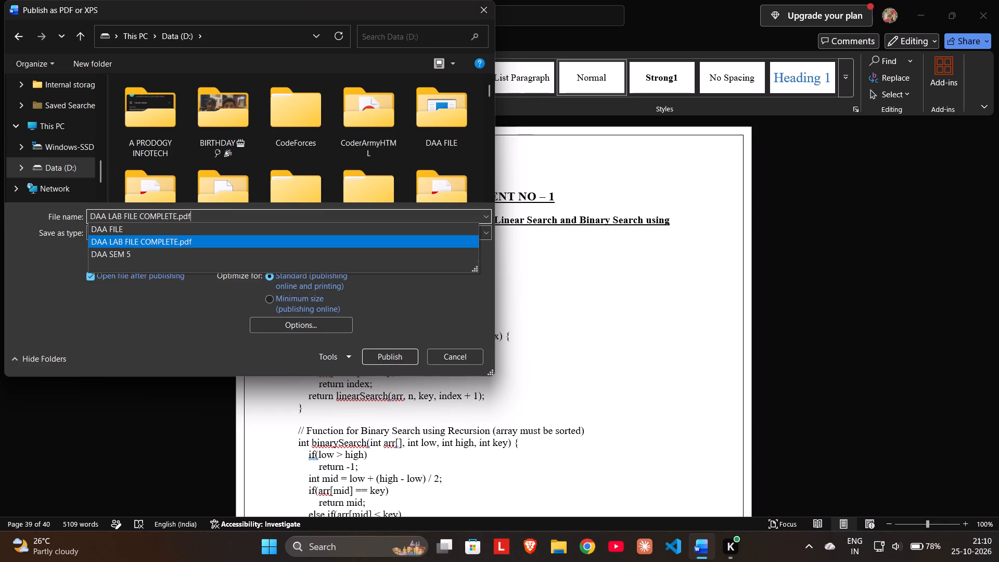
key(Return)
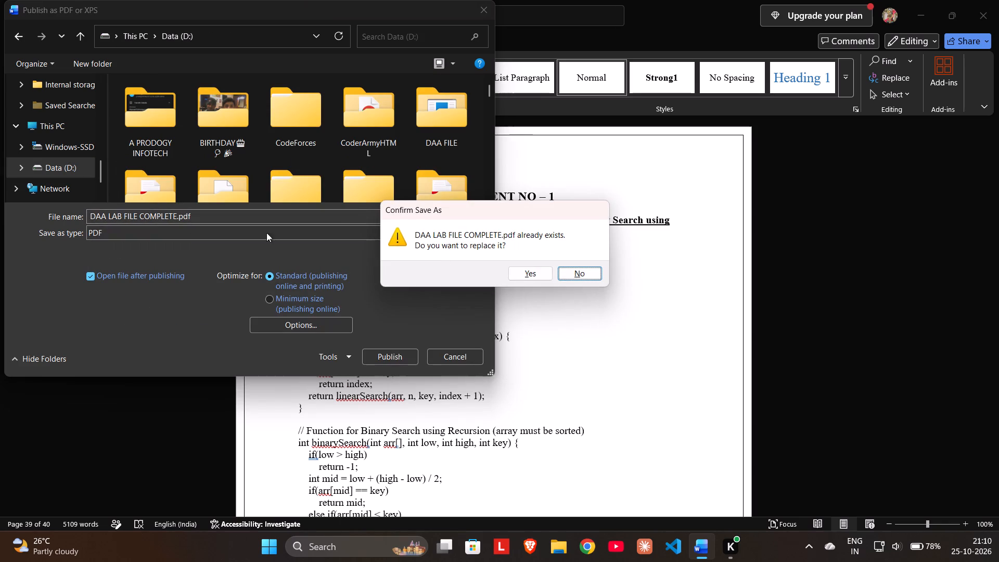
click(540, 277)
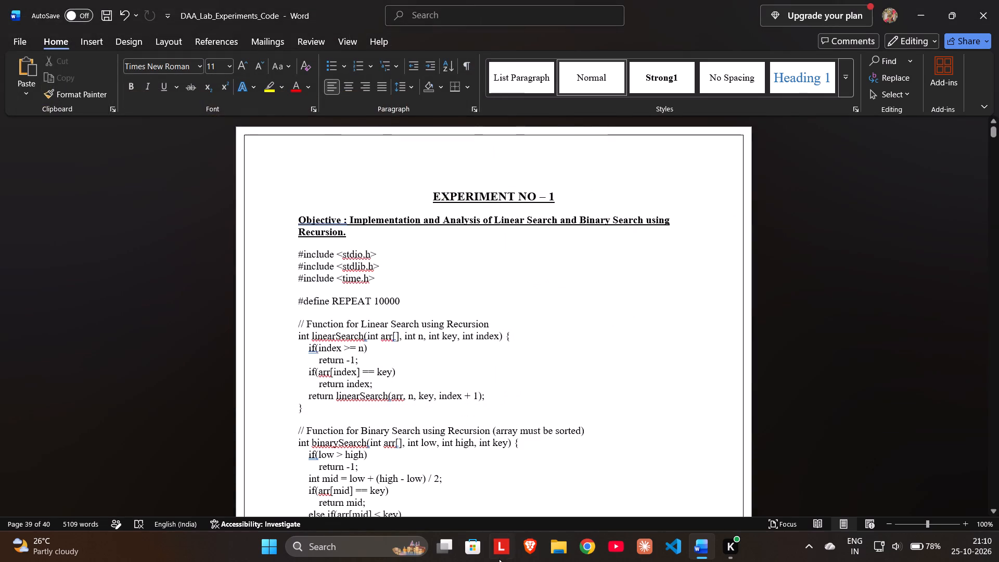
Switch to File Explorer, copy the DAA LAB FILE COMPLETE PDF from Data (D:), and close the window.
click(561, 555)
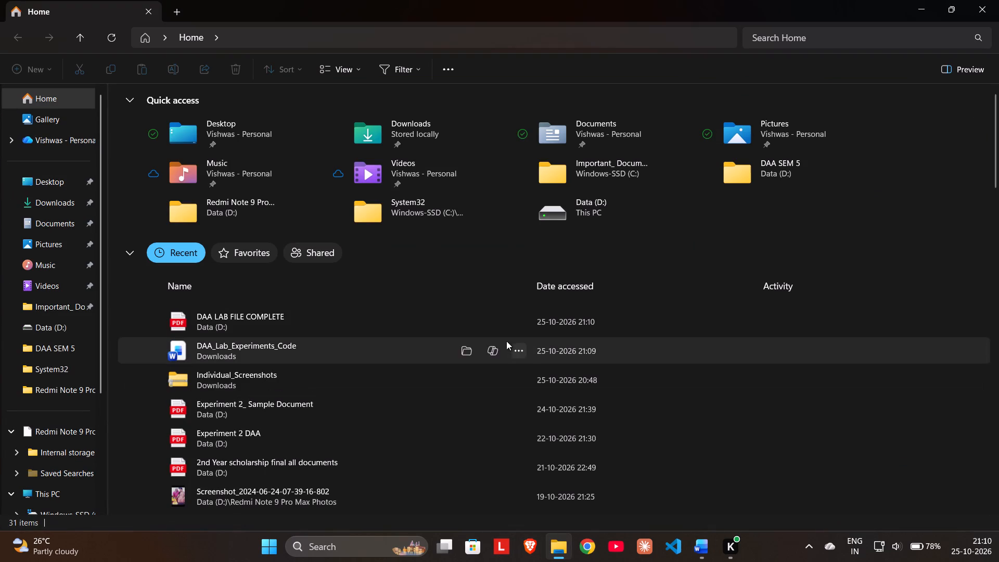
click(70, 322)
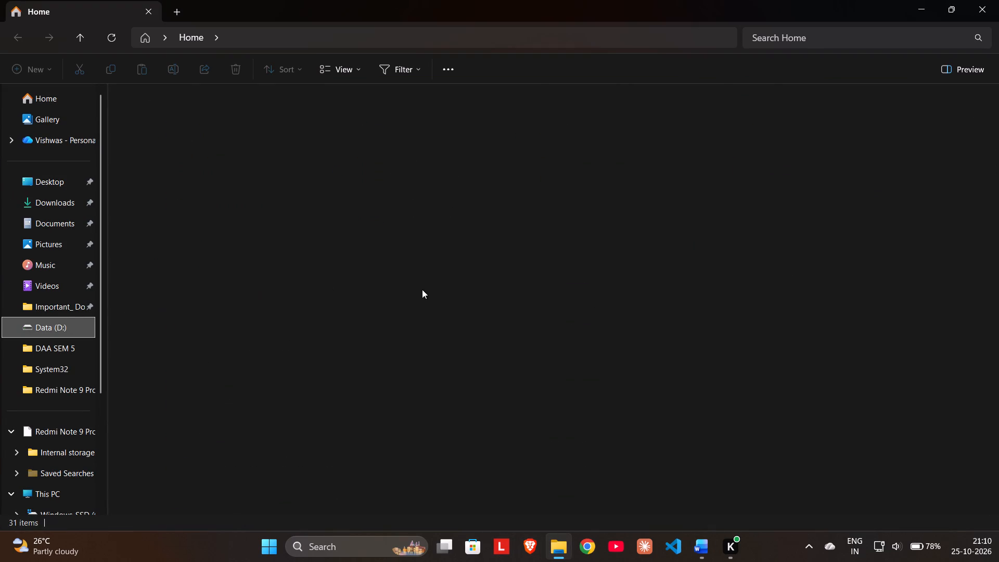
scroll(429, 293, down, 10)
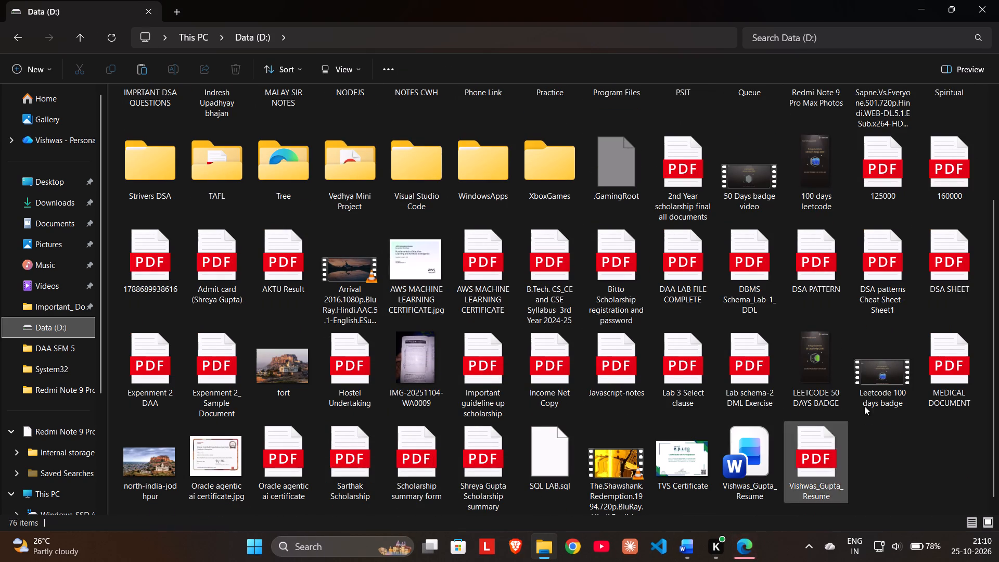
click(678, 260)
key(ctrl+c)
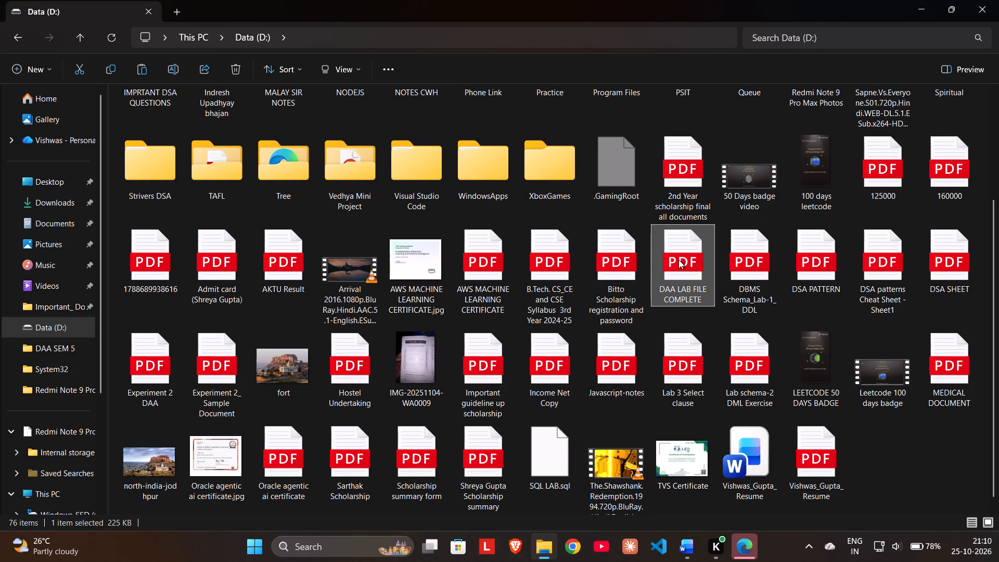
click(984, 0)
Look back through the published PDF in Edge to its first page, at the Experiment No – 1 heading.
click(545, 319)
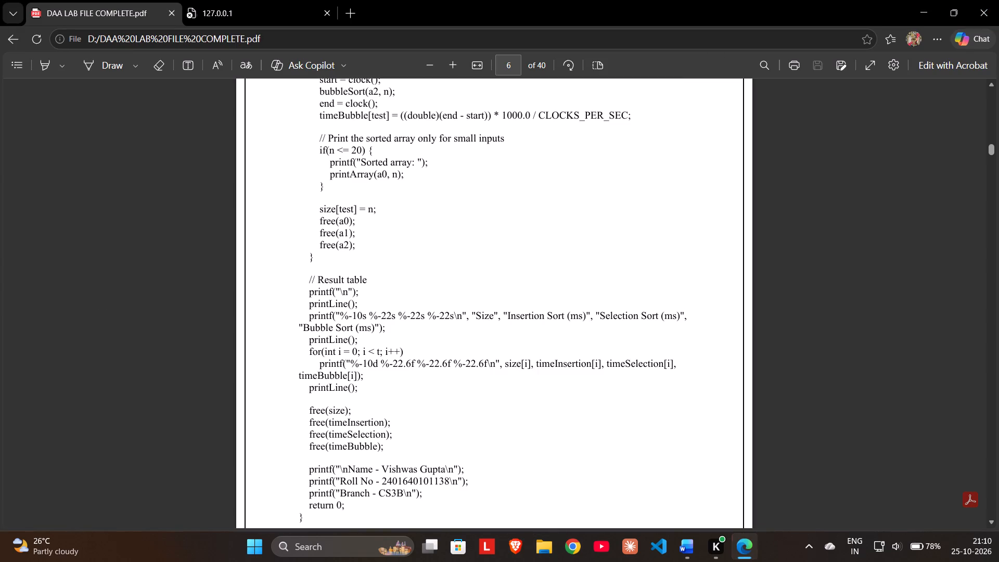
scroll(486, 229, up, 11)
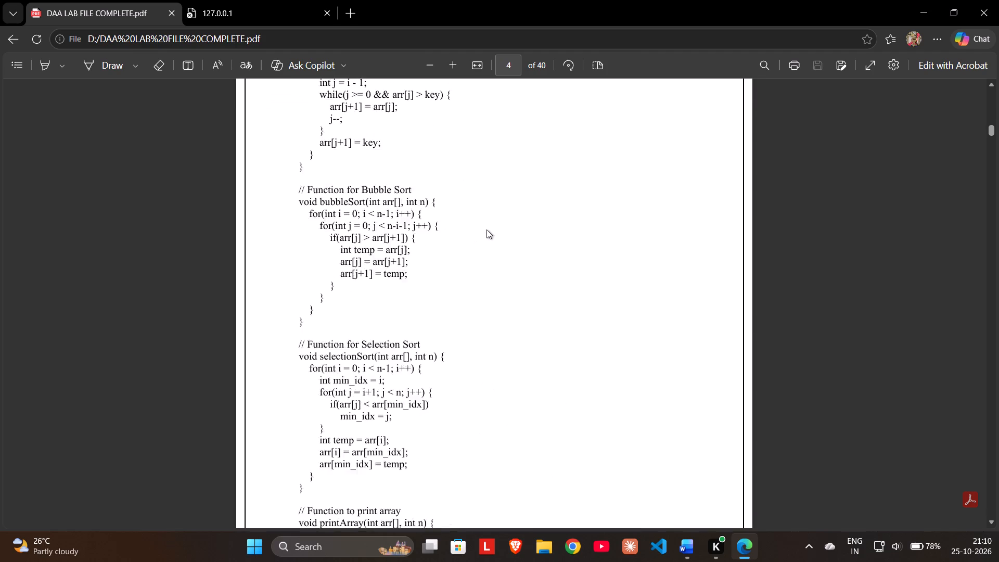
scroll(486, 229, up, 20)
scroll(486, 229, up, 9)
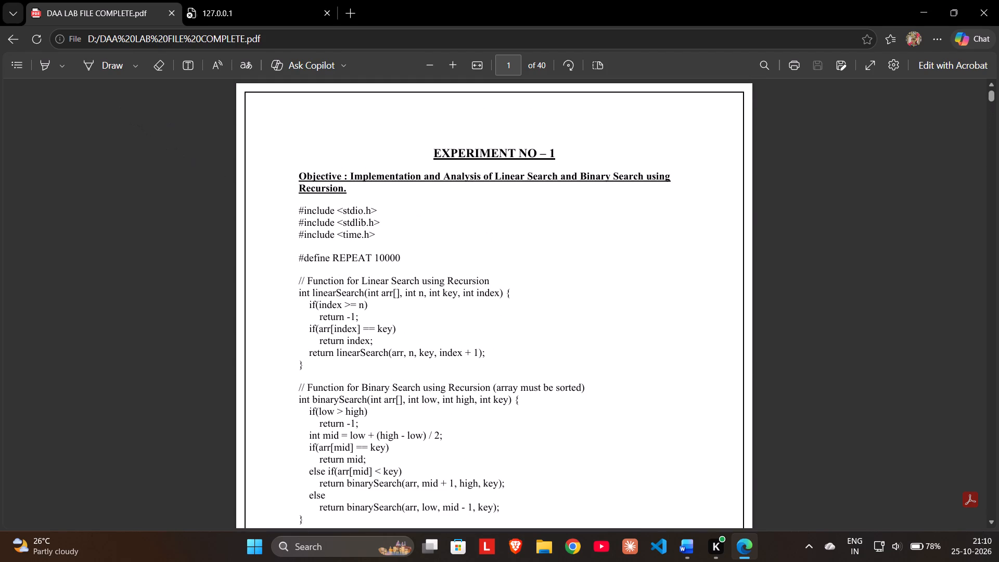
Switch to Word and save a copy of the document on the D: drive as a Word Document named DAA LAB FILE COMPLETE.
click(690, 556)
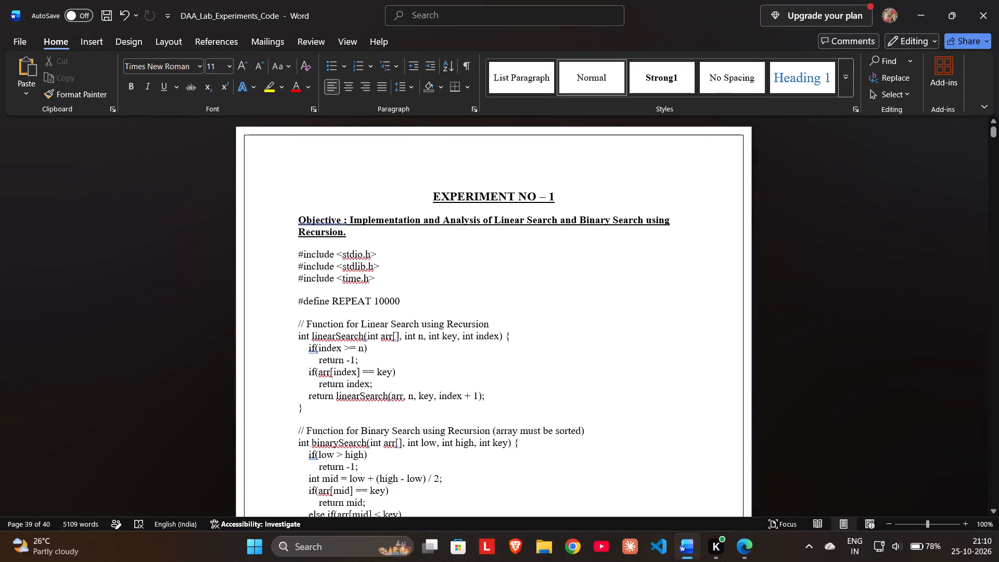
click(23, 41)
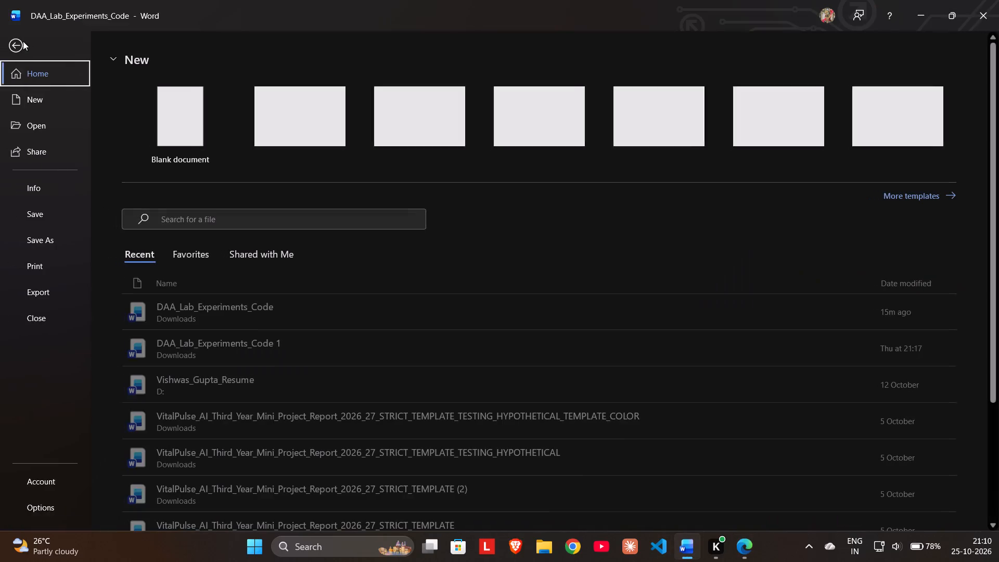
click(42, 242)
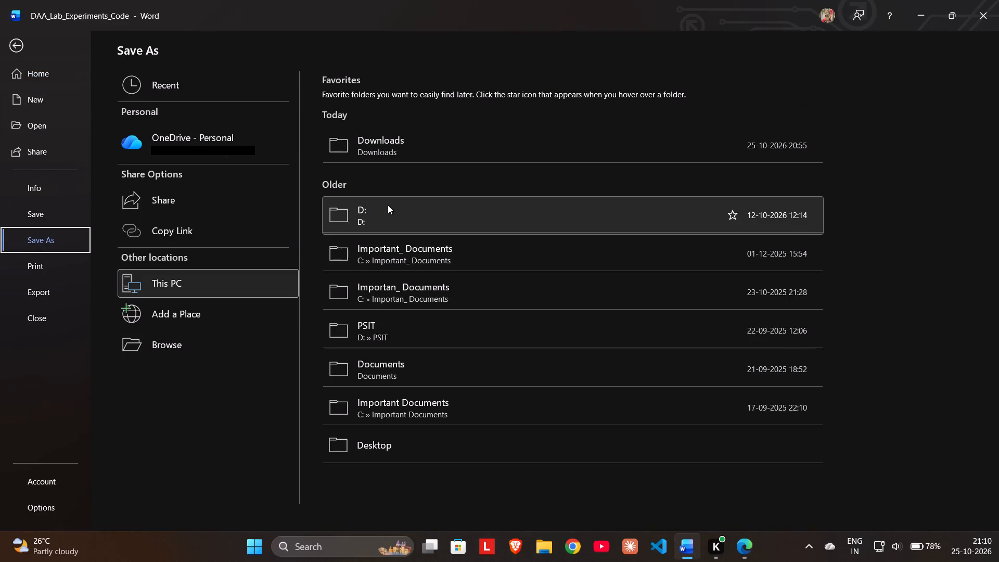
click(388, 205)
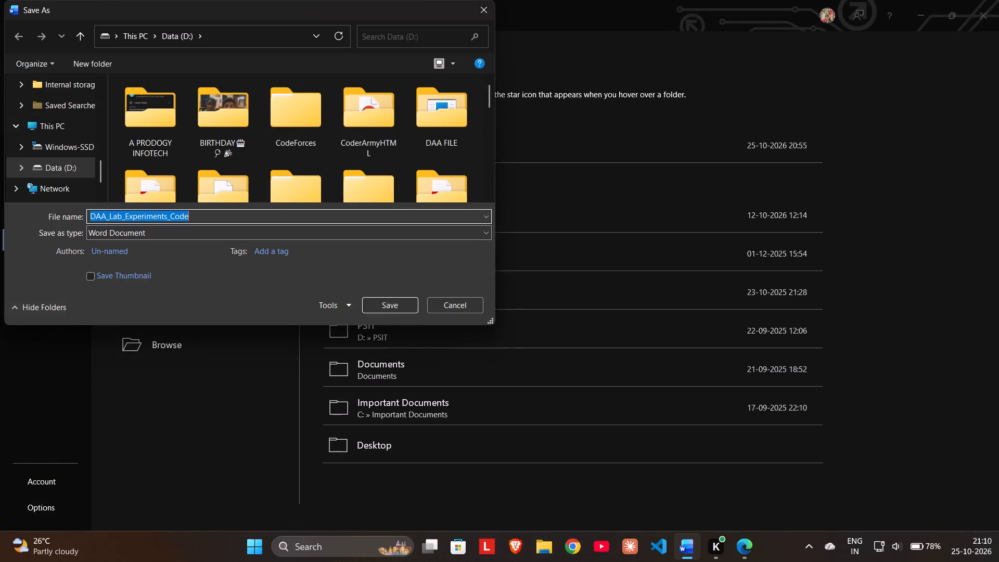
key(BackSpace)
text(DAA)
key(Down)
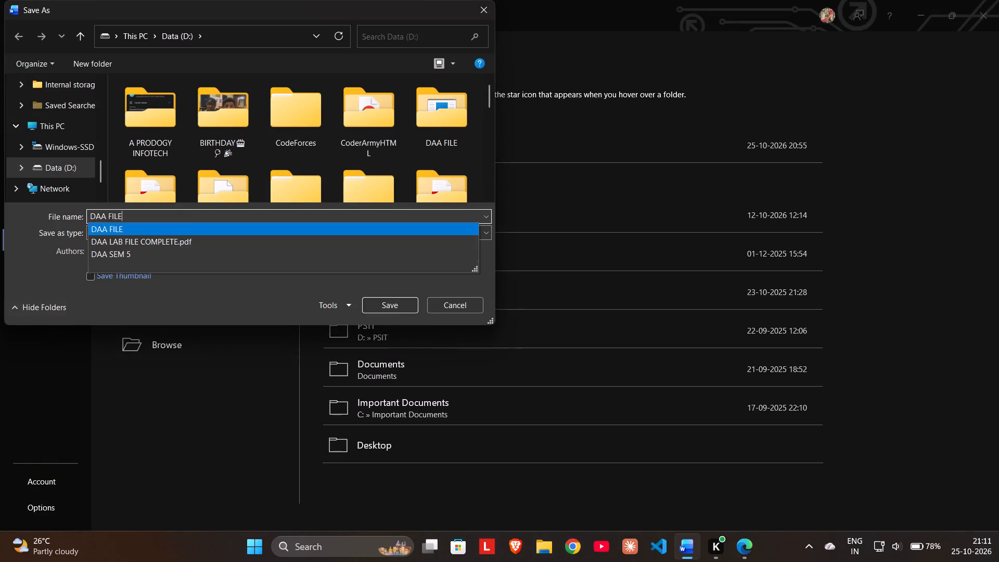
key(Down)
key(BackSpace)
key(BackSpace)
key(BackSpace)
key(BackSpace)
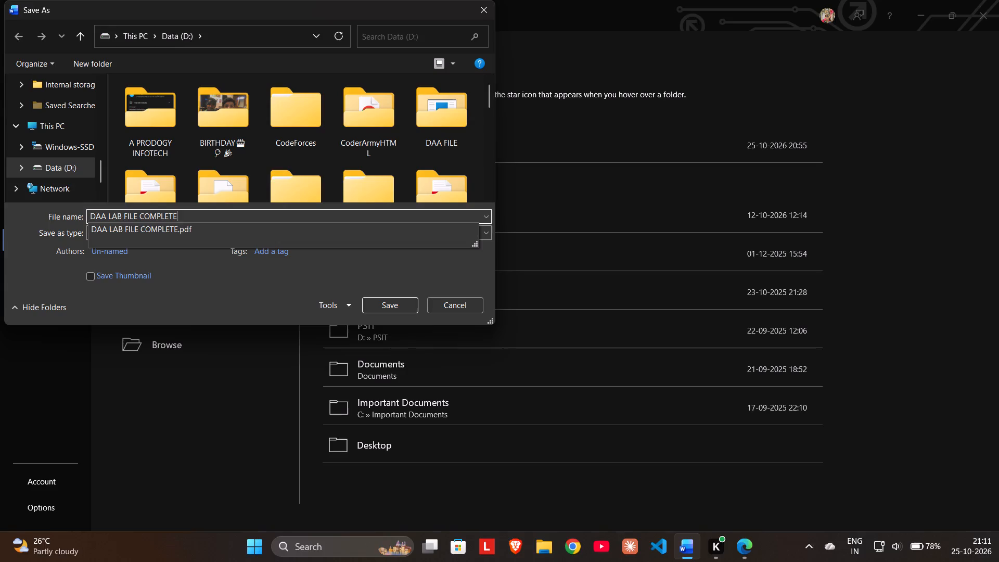
click(285, 273)
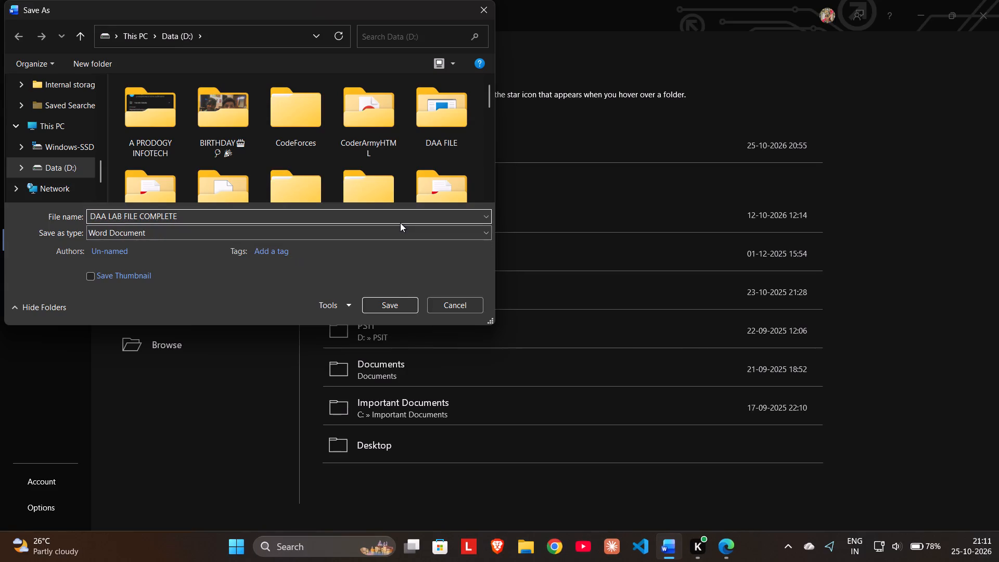
click(396, 304)
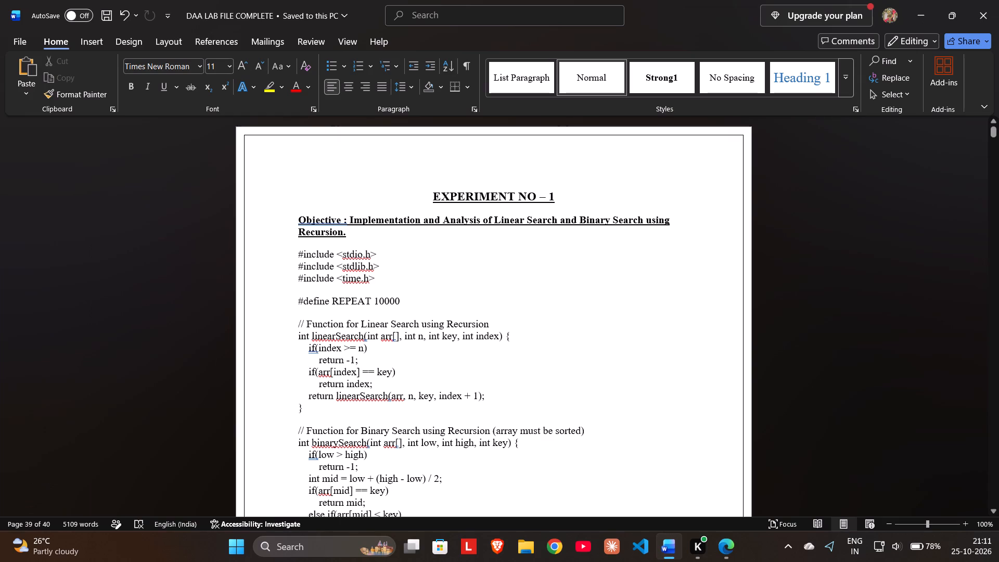